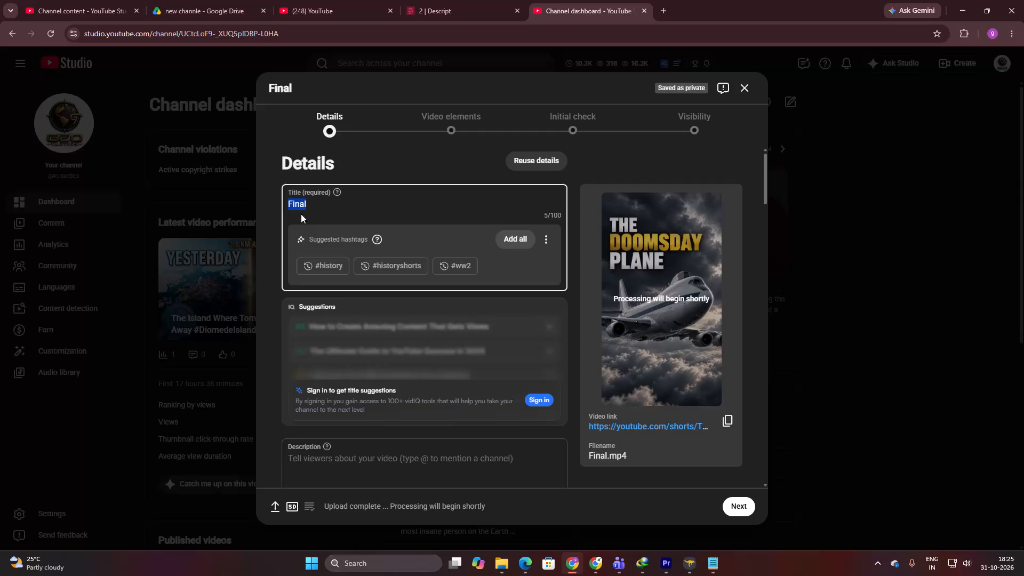
Replace the video title with the copied text "E-4B Nightwatch: The US Doomsday Plane Built to Survive a Nuclear War".
key("super+v")
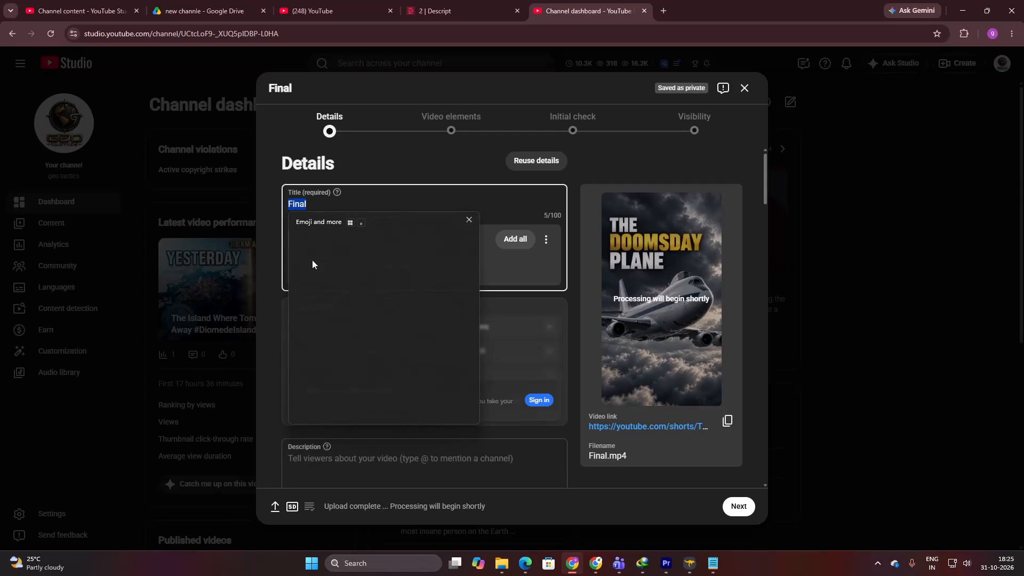
left_click(390, 396)
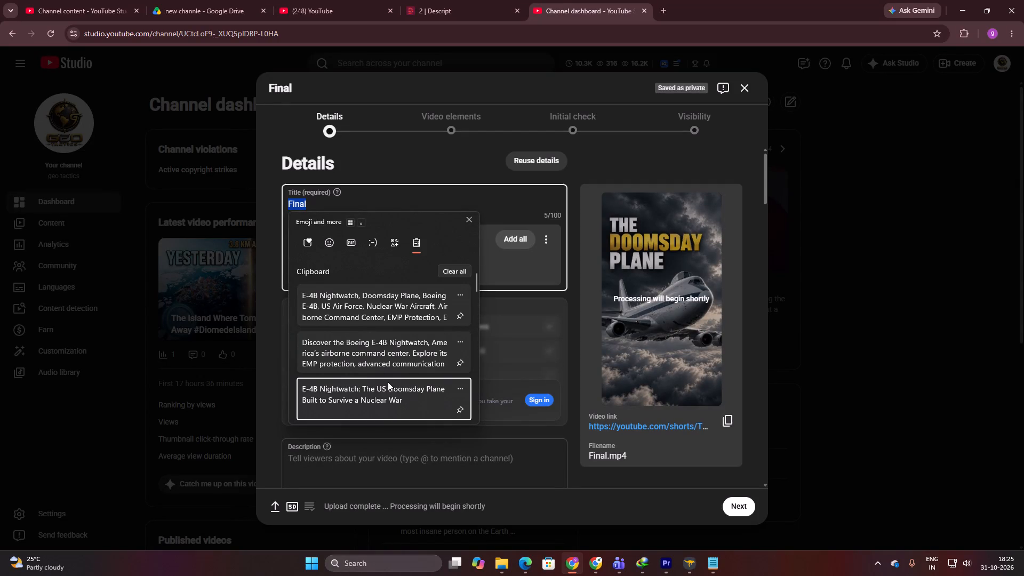
key("ctrl+v")
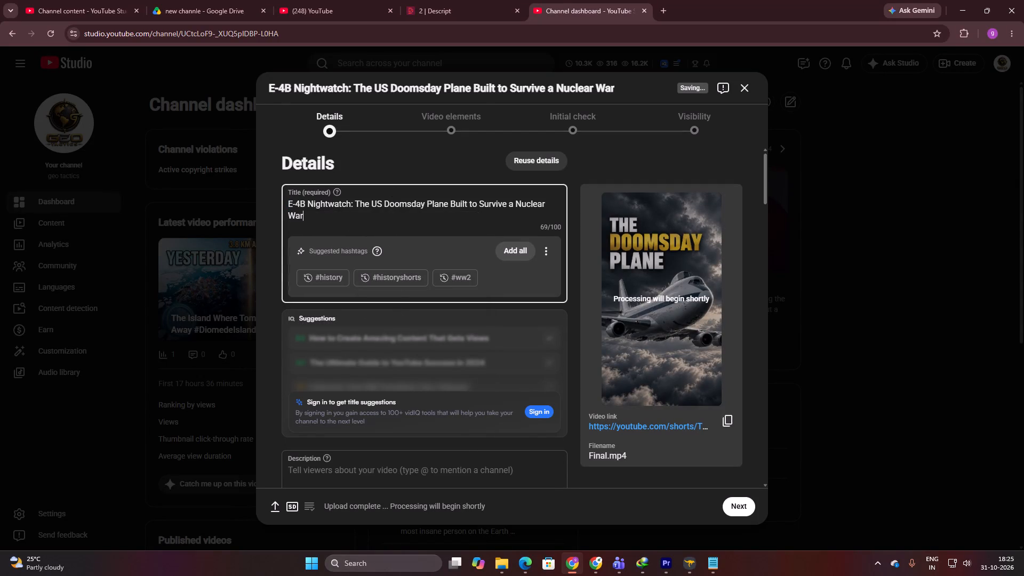
Fill the description with the copied text beginning "Discover the Boeing E-4B Nightwatch, America's airborne command center".
scroll(395, 414, "down", 2)
left_click(347, 375)
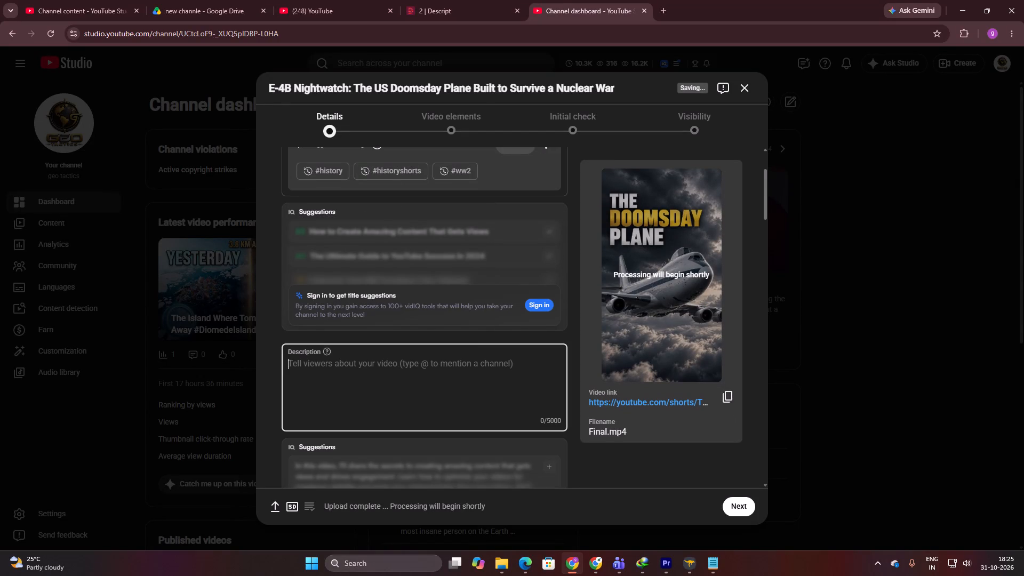
key("super+v")
left_click(351, 283)
key("ctrl+v")
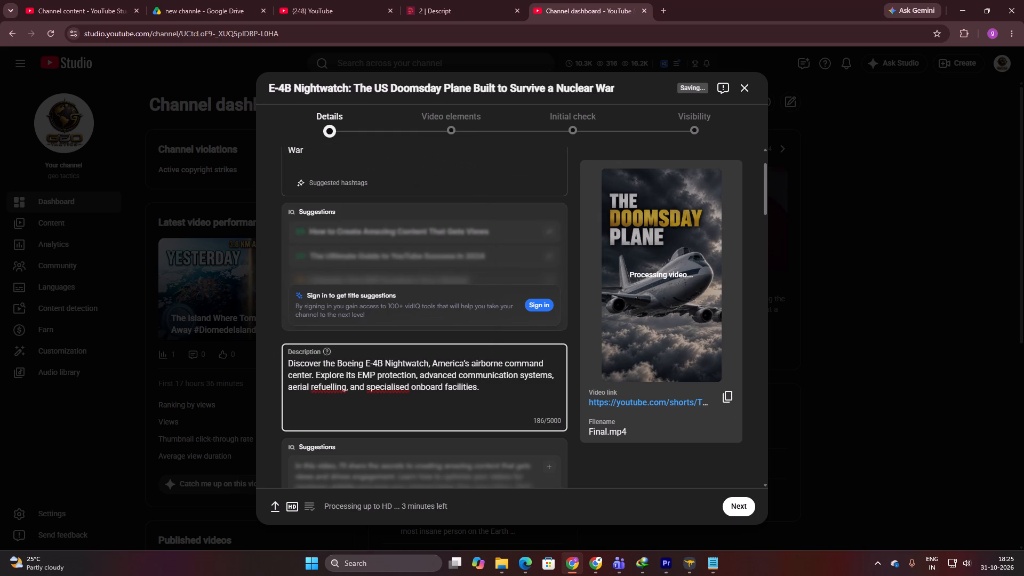
Append the hashtags #plain and #aviation to the end of the description.
key("space")
key("shift+numbersign")
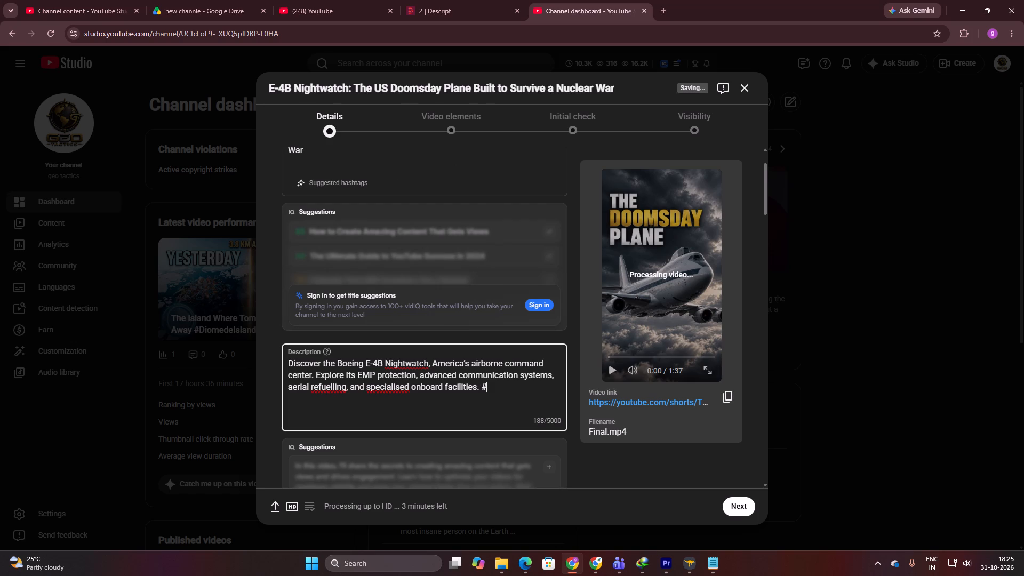
type("plain")
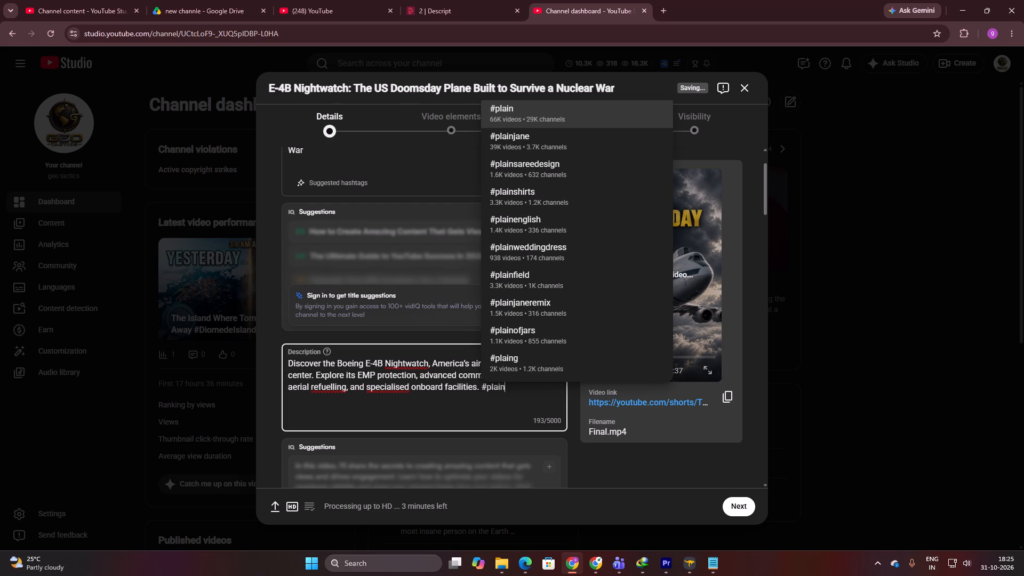
key("space")
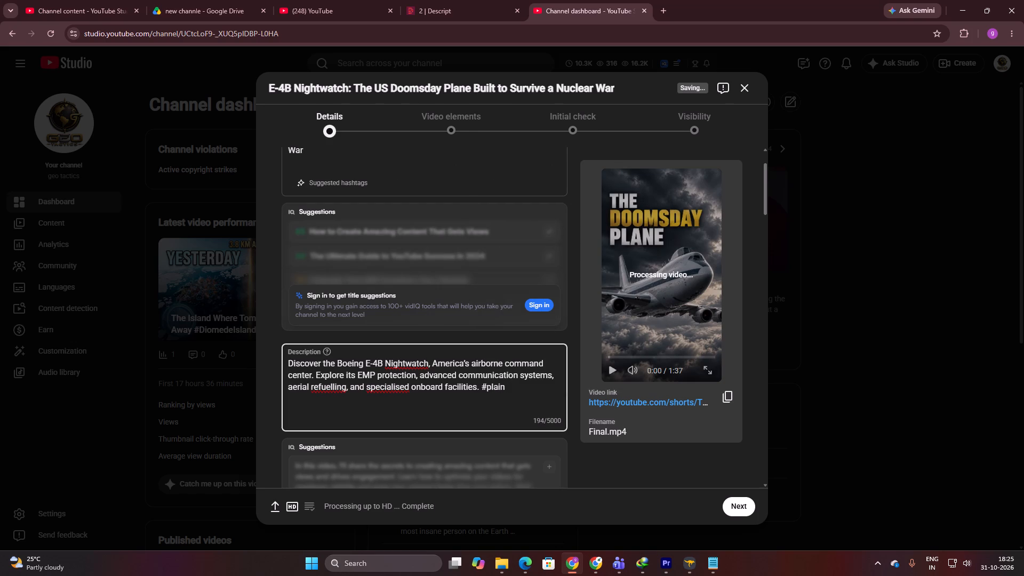
type("$avi")
key("BackSpace")
key("BackSpace")
key("BackSpace")
key("BackSpace")
key("shift+numbersign")
type("aviation")
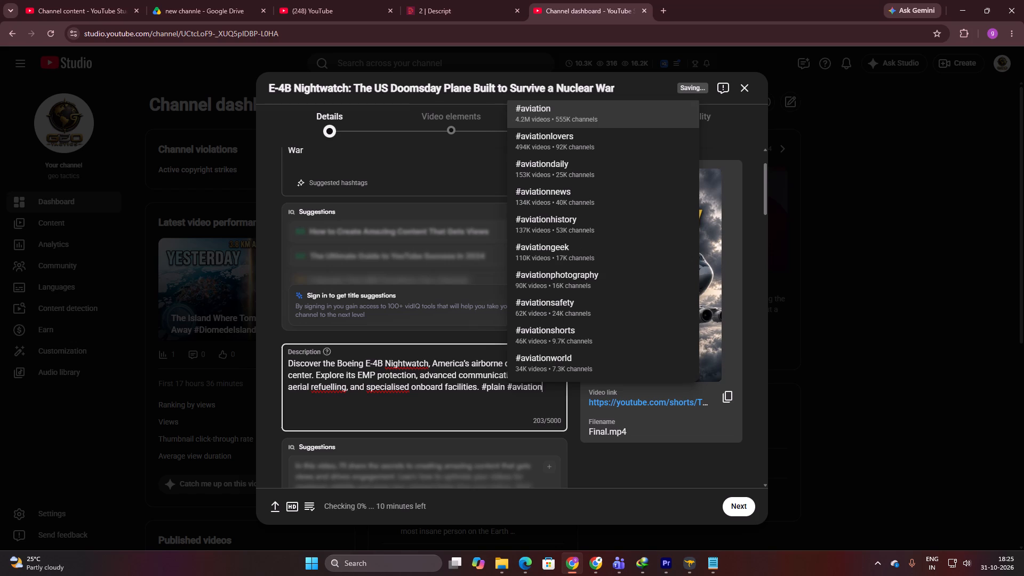
key("space")
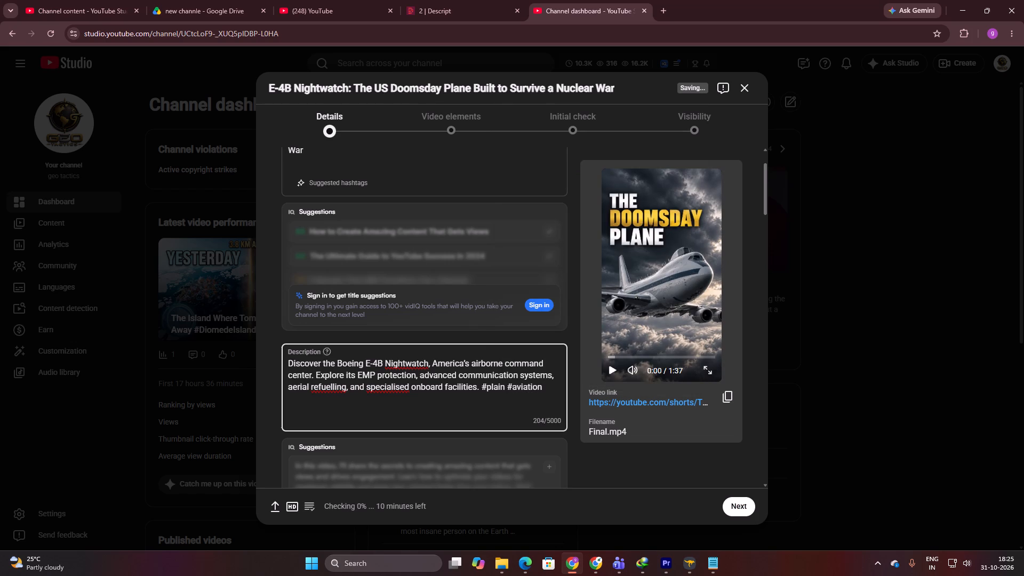
Add the suggested hashtags #military and #usashorts after #aviation in the description.
key("shift+numbersign")
type("Mil")
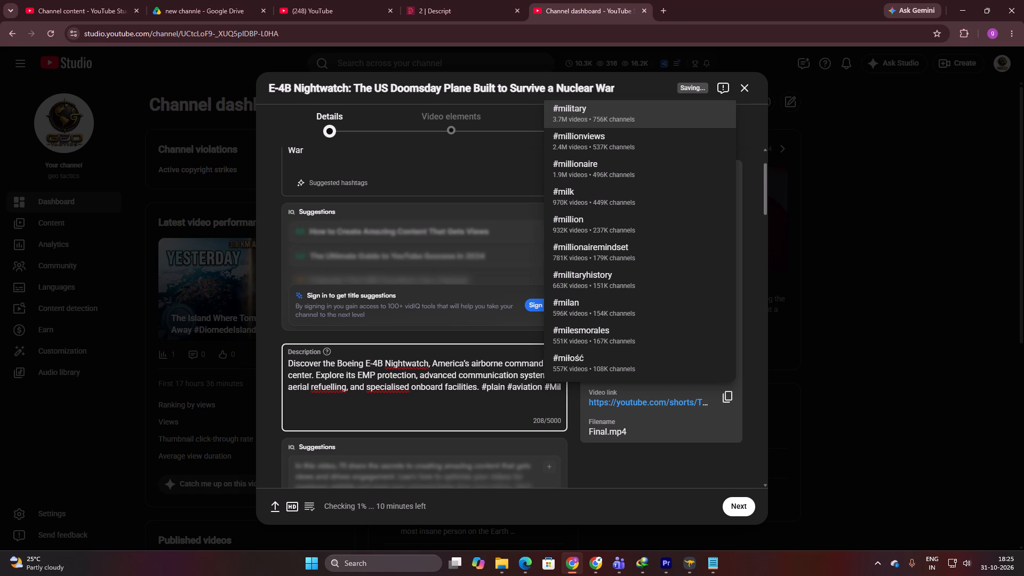
key("Return")
key("shift+numbersign")
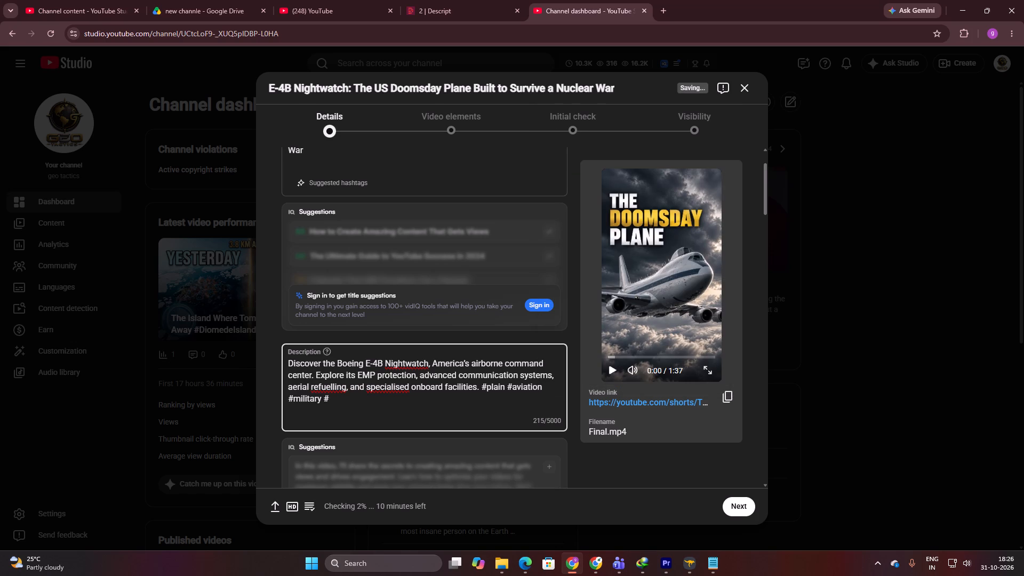
type("usa")
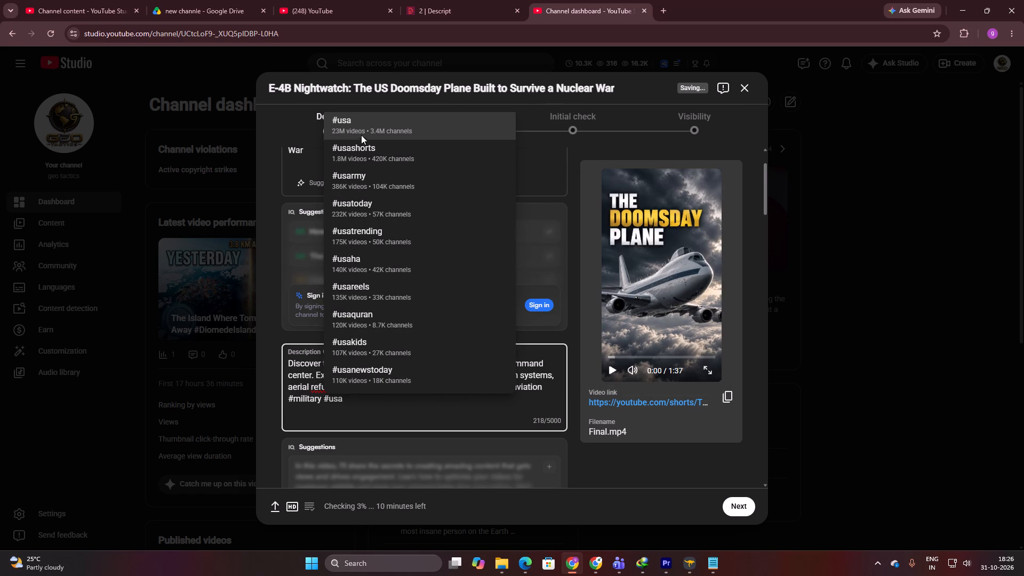
left_click(364, 147)
Append the suggested hashtag #shorts to the end of the video title.
scroll(432, 397, "up", 3)
left_click(409, 231)
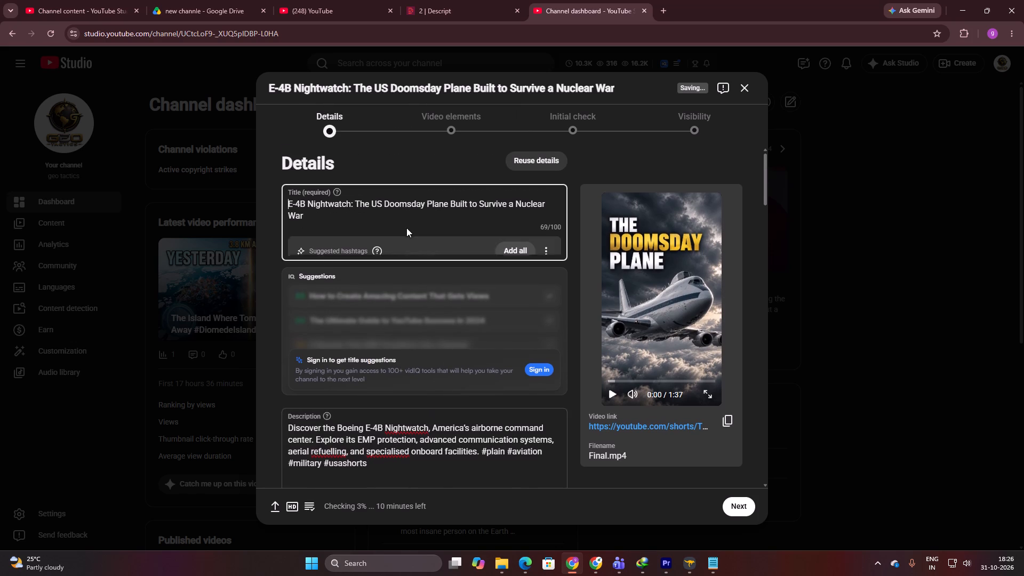
left_click(402, 218)
key("space")
key("shift+numbersign")
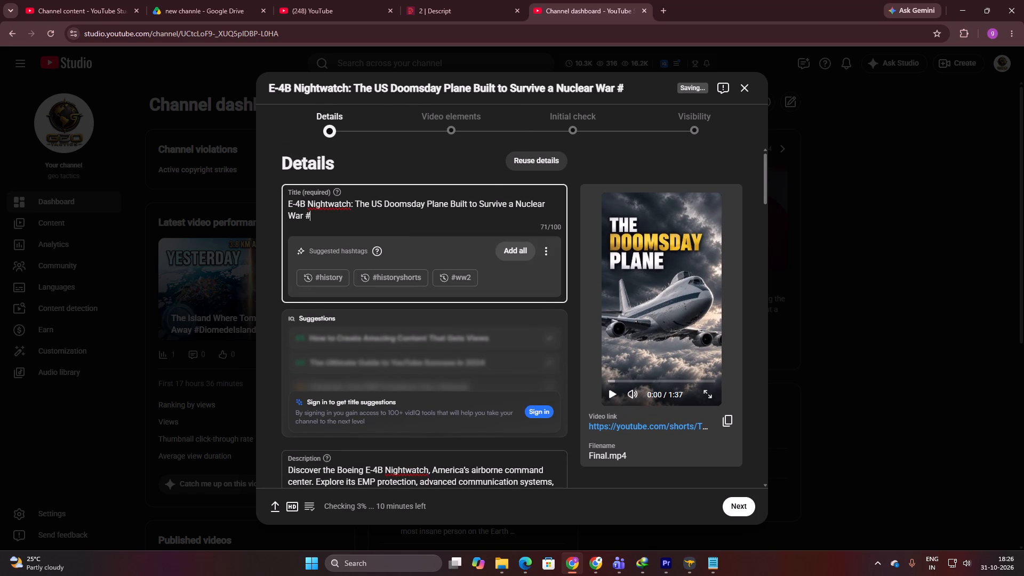
type("sh")
type("ort")
scroll(403, 219, "up", 1)
left_click(401, 235)
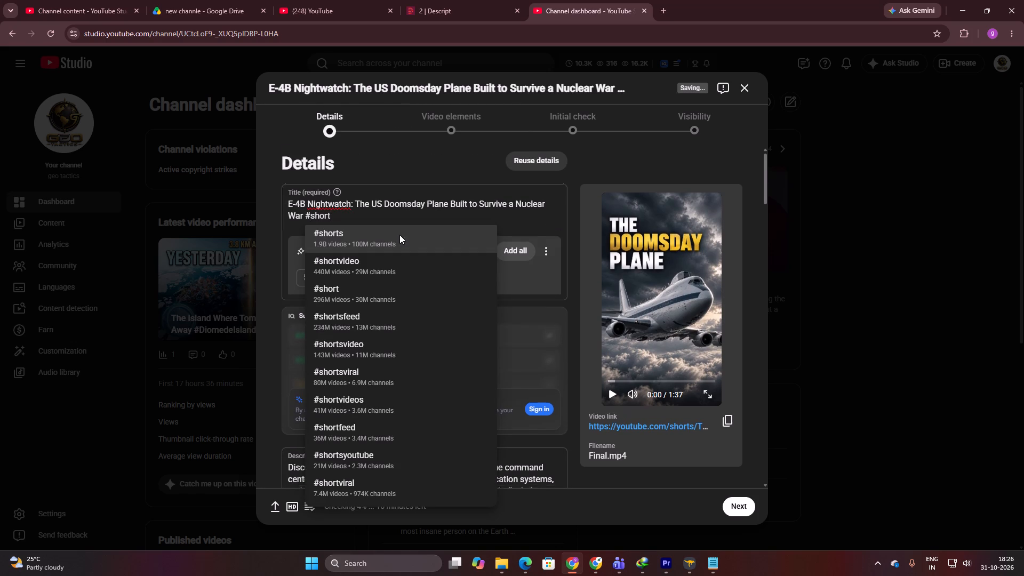
Mark the video as not made for kids and answer No to the AI use question.
scroll(421, 256, "down", 11)
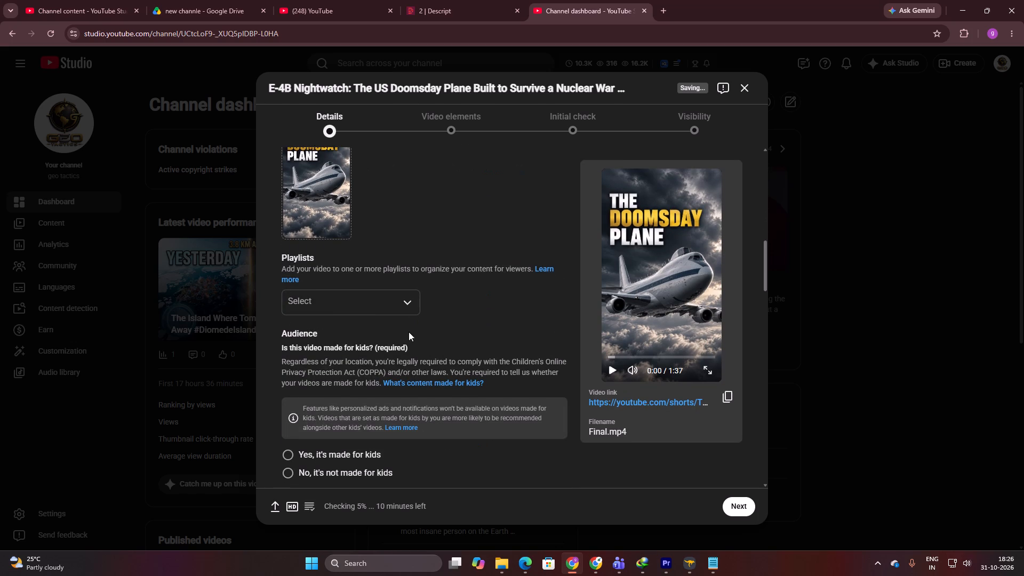
scroll(323, 442, "down", 1)
left_click(319, 420)
scroll(319, 420, "down", 4)
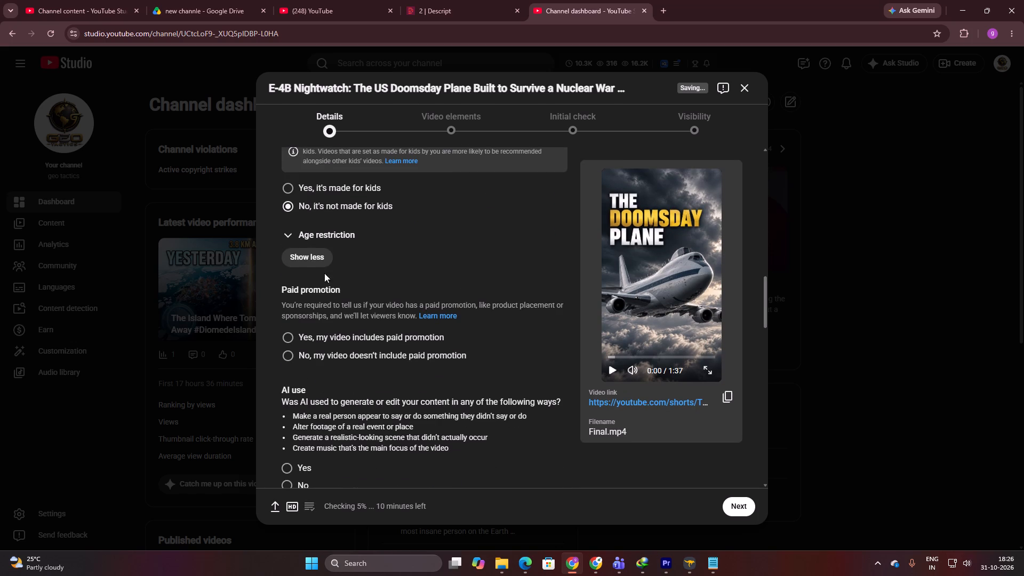
scroll(308, 358, "down", 4)
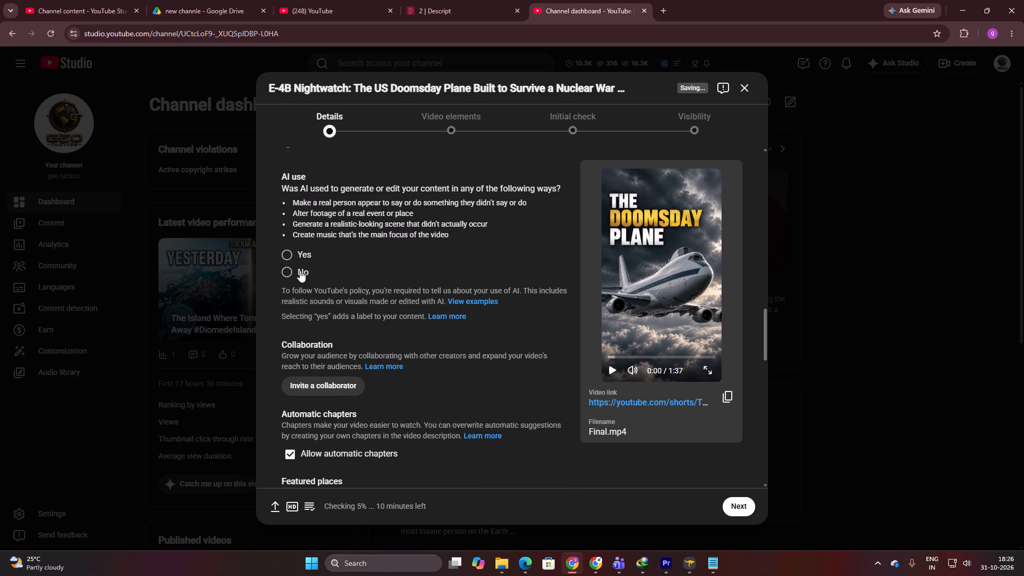
left_click(296, 269)
Fill the tags with the copied keyword list that starts with E-4B Nightwatch, Doomsday Plane and Boeing E-4B.
scroll(319, 303, "down", 3)
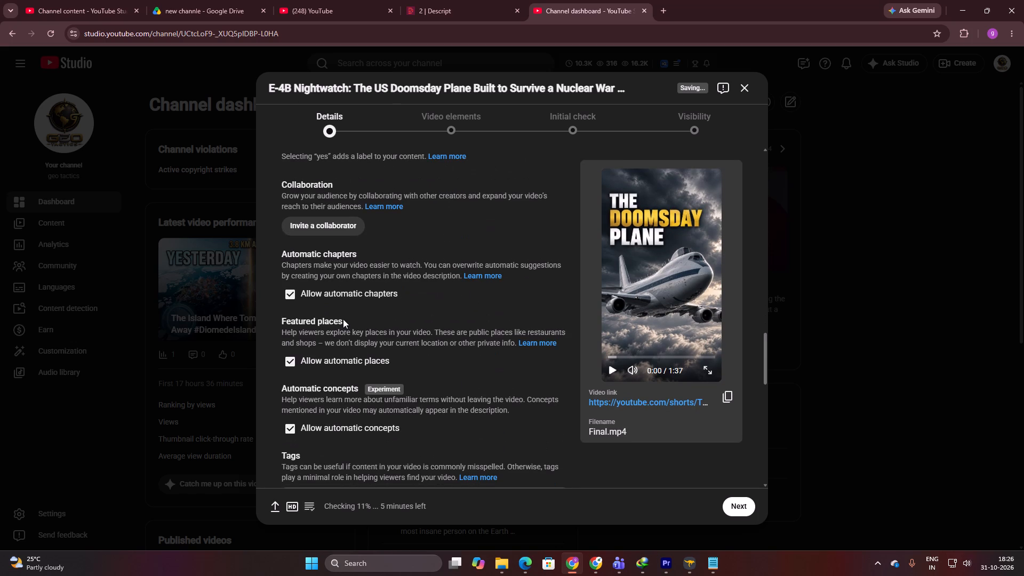
scroll(394, 325, "down", 5)
left_click(346, 236)
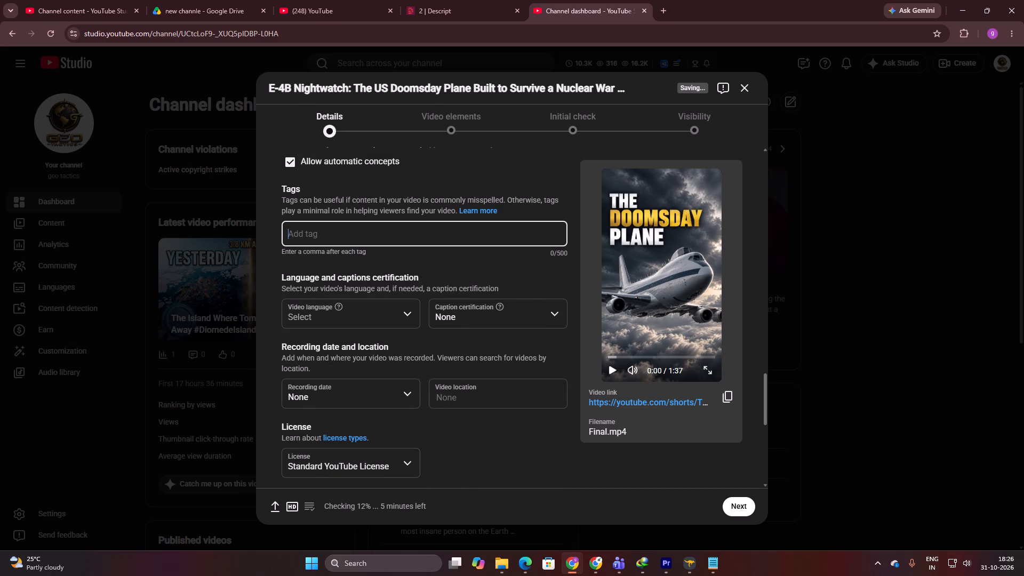
key("super+v")
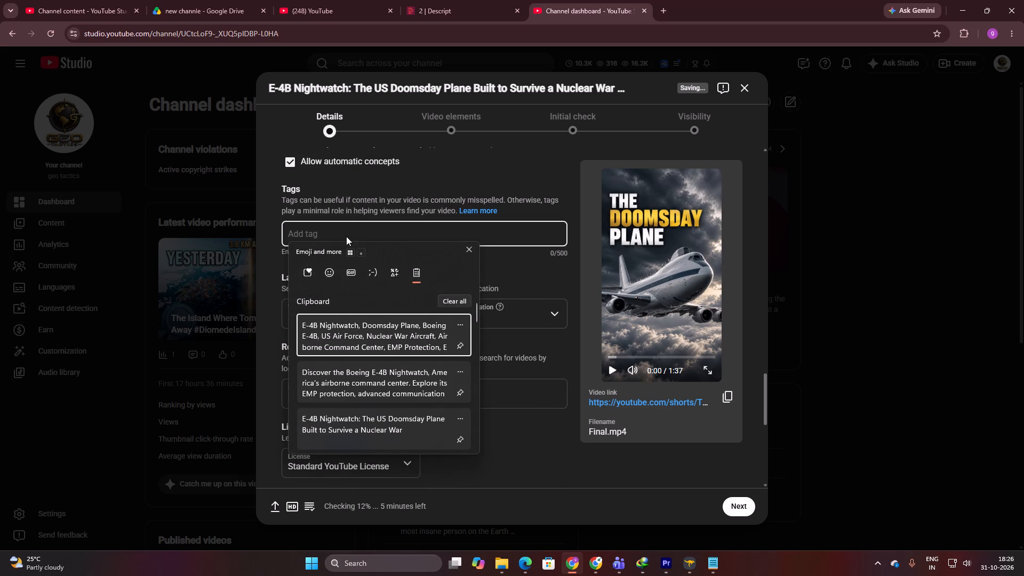
left_click(353, 322)
key("ctrl+v")
Set the video language to English.
scroll(481, 330, "down", 4)
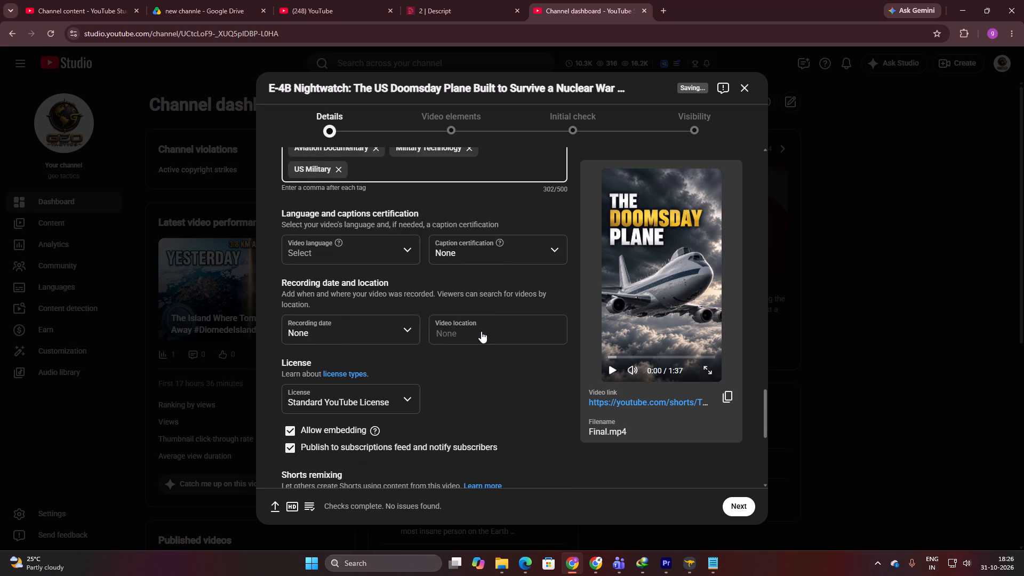
scroll(436, 317, "down", 11)
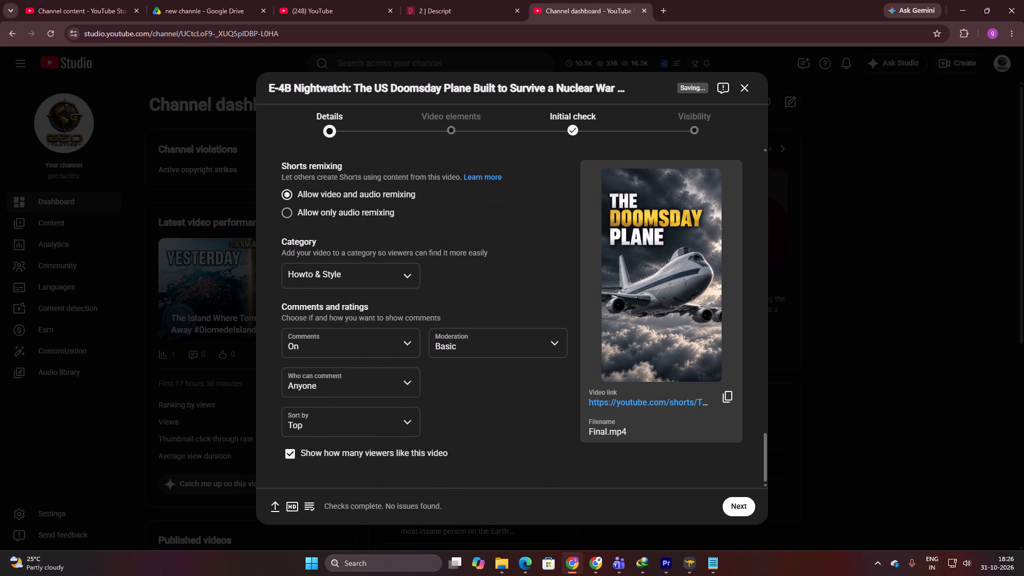
scroll(435, 317, "up", 6)
left_click(384, 270)
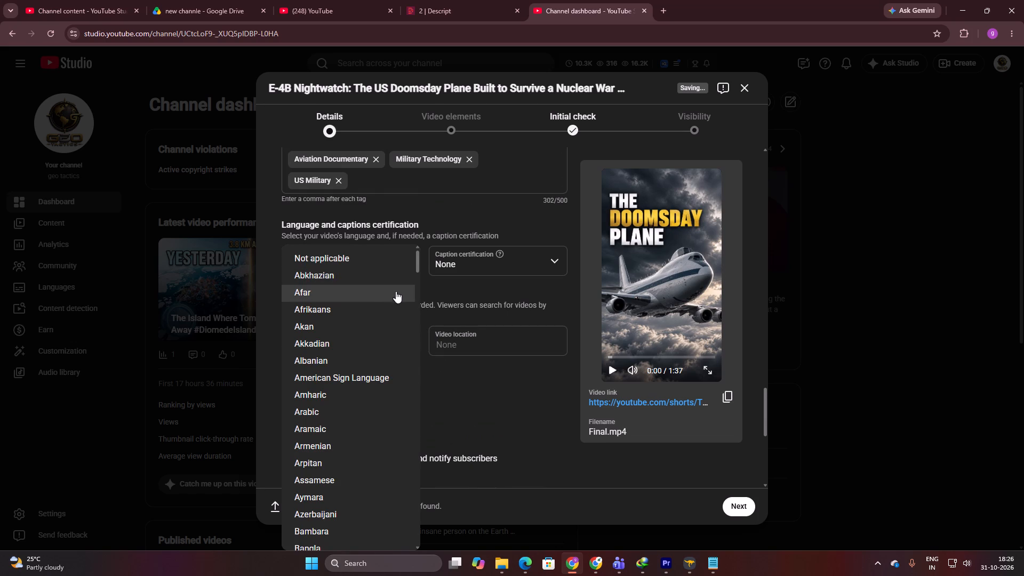
scroll(389, 339, "down", 6)
scroll(385, 354, "up", 7)
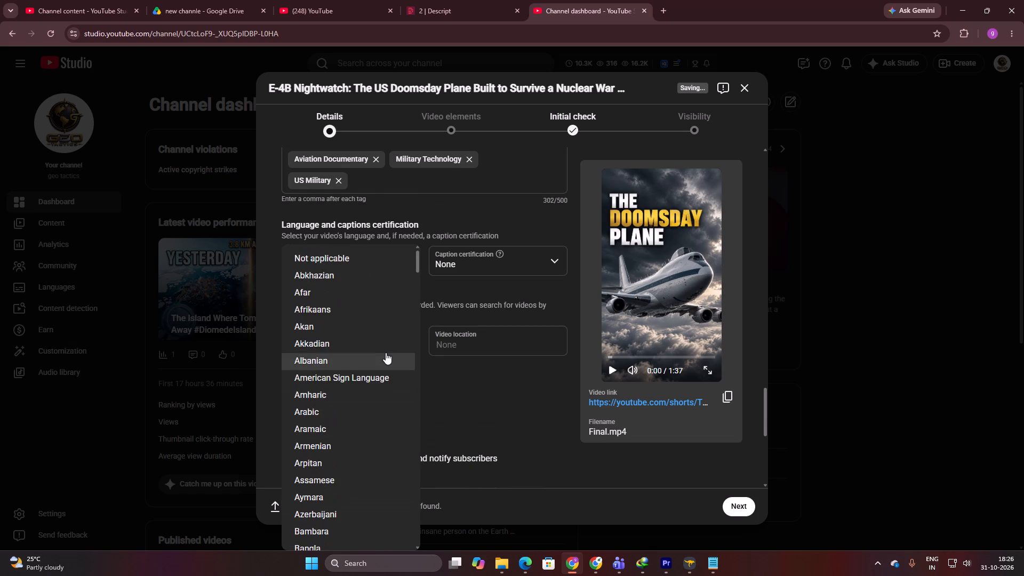
scroll(386, 353, "up", 4)
scroll(386, 353, "down", 5)
scroll(346, 380, "down", 7)
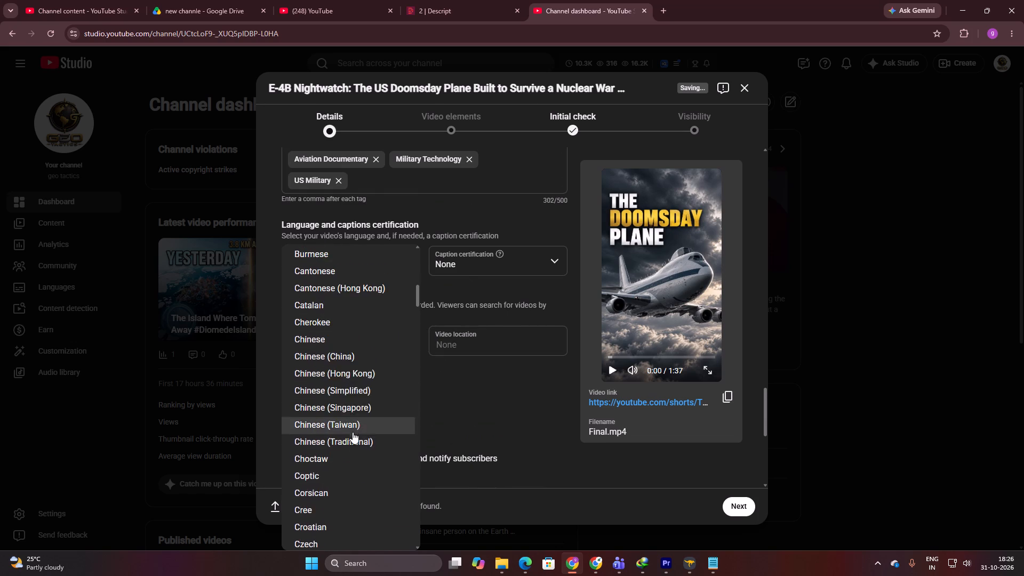
scroll(353, 432, "down", 1)
left_click(356, 448)
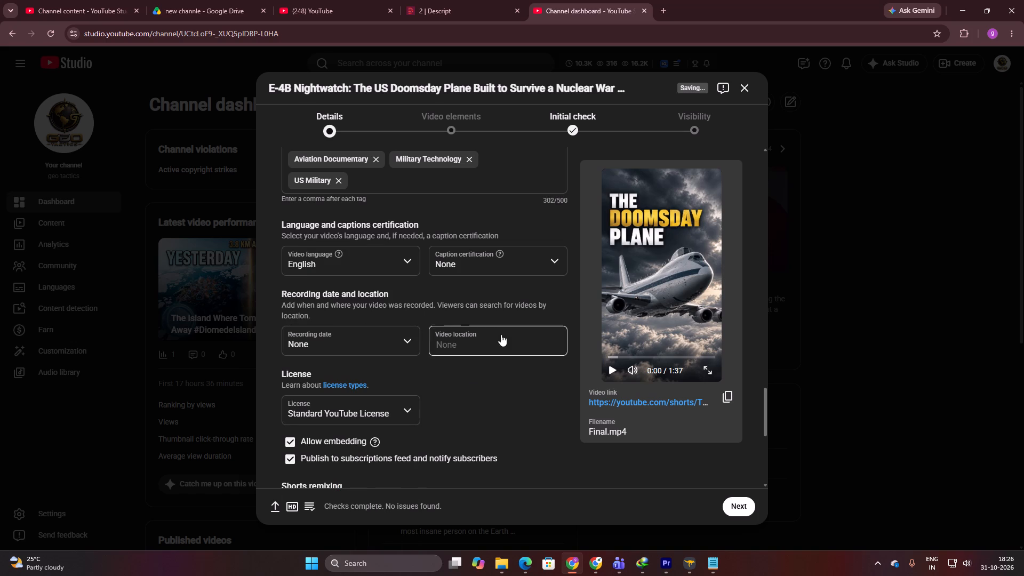
Set the video location to USA from the location suggestions.
left_click(494, 340)
type("usa")
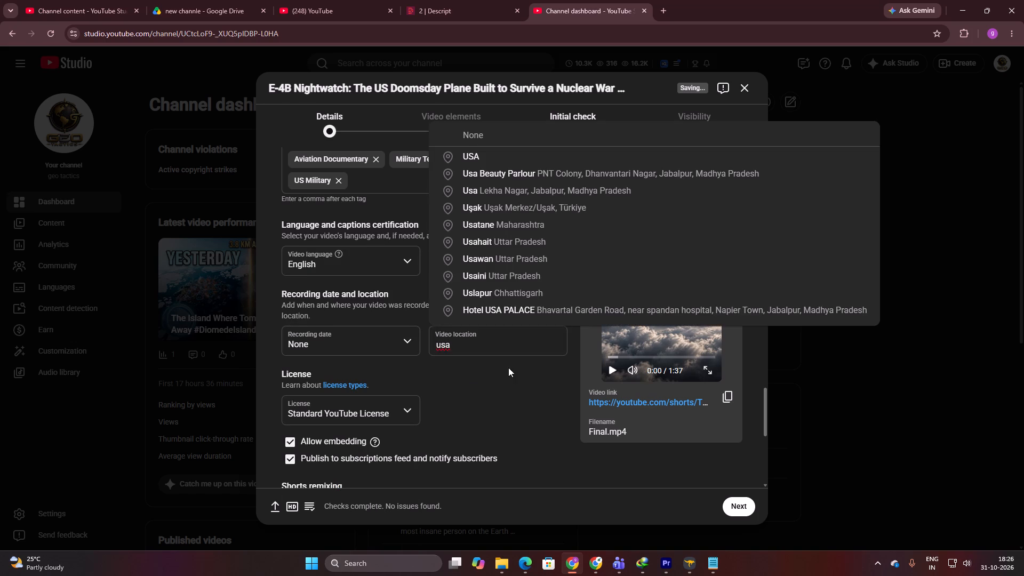
left_click(511, 158)
Review the remaining detail settings, from the automatic features and tags down to comments and ratings.
scroll(523, 380, "down", 5)
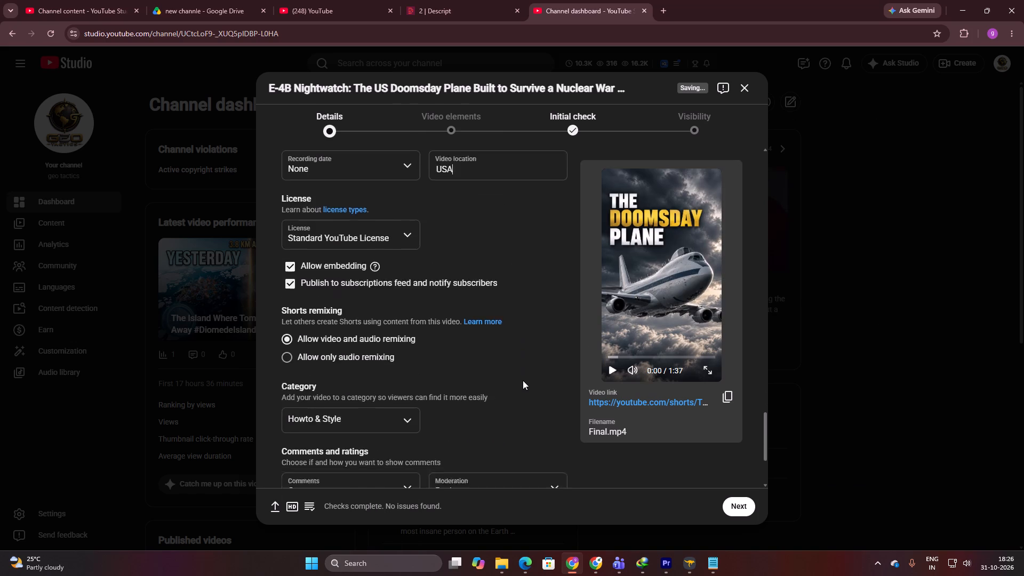
scroll(460, 388, "down", 2)
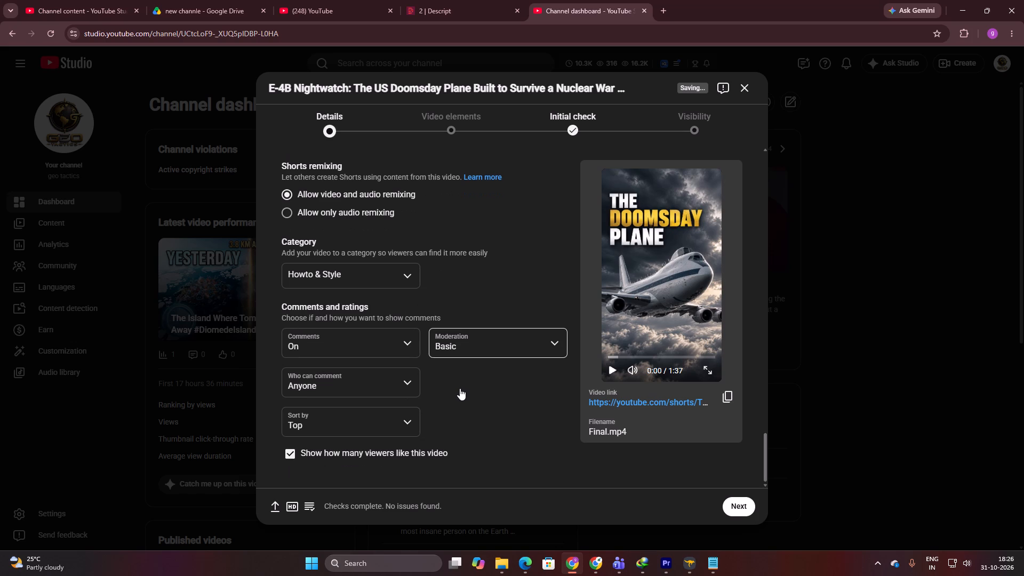
scroll(461, 393, "down", 3)
scroll(462, 394, "up", 5)
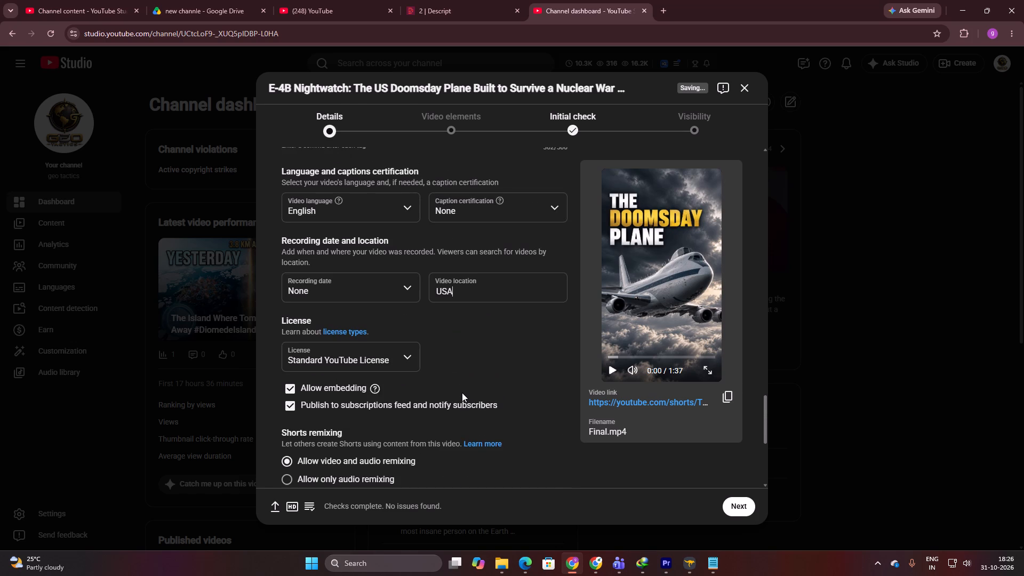
scroll(447, 333, "up", 5)
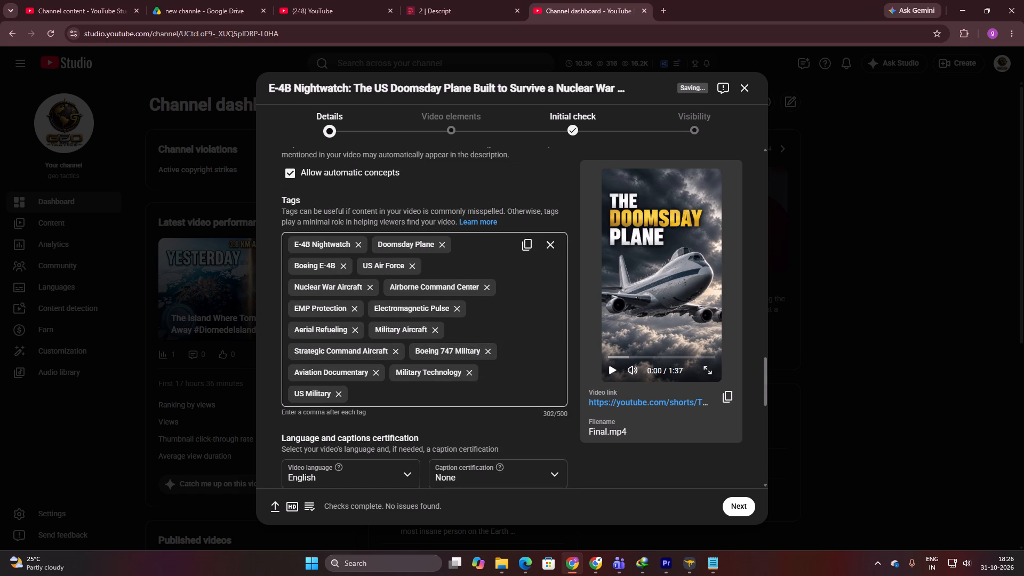
scroll(481, 410, "down", 2)
scroll(479, 410, "up", 5)
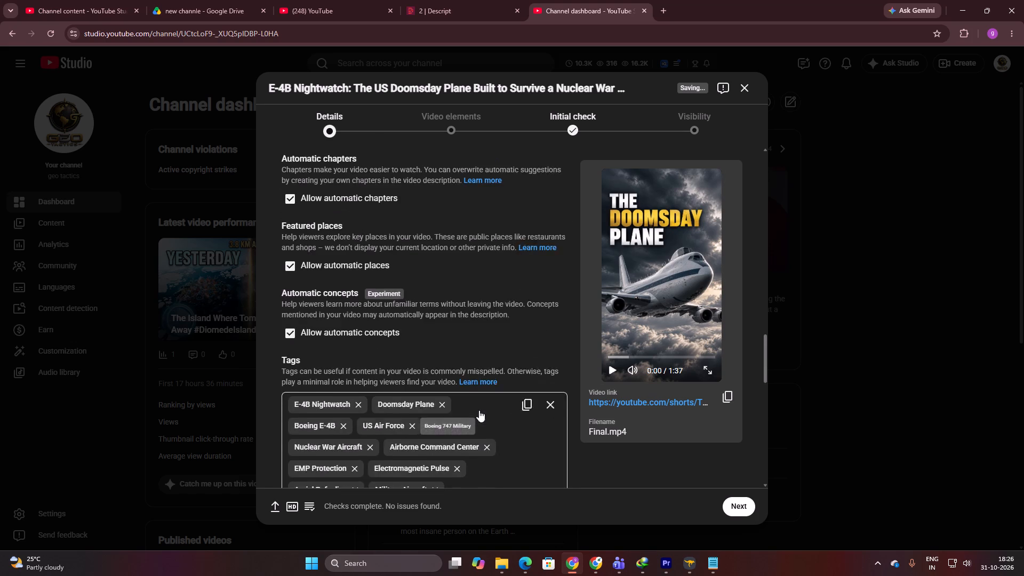
scroll(479, 410, "up", 5)
scroll(479, 410, "down", 20)
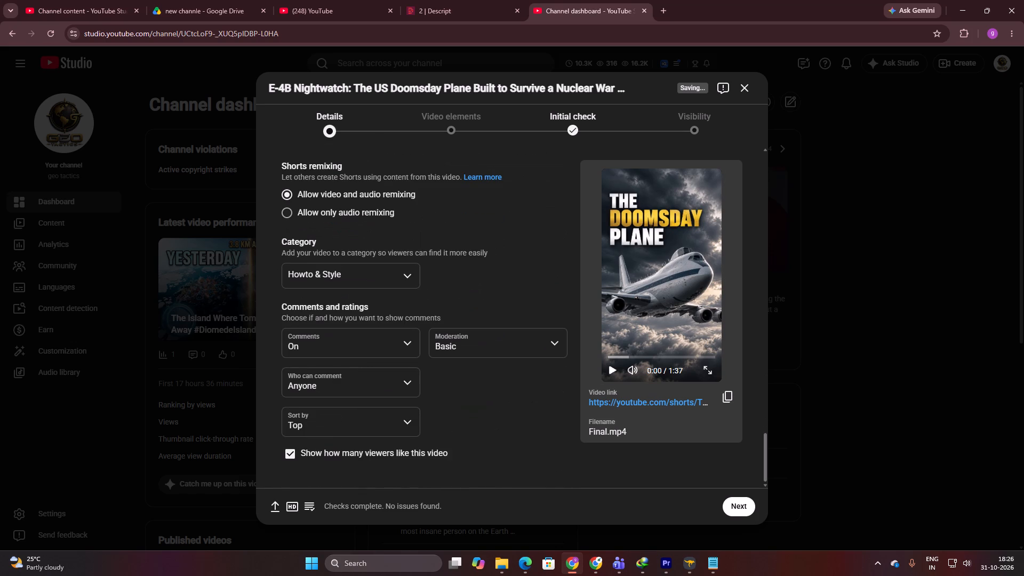
scroll(479, 411, "down", 5)
scroll(481, 410, "up", 4)
scroll(480, 410, "down", 1)
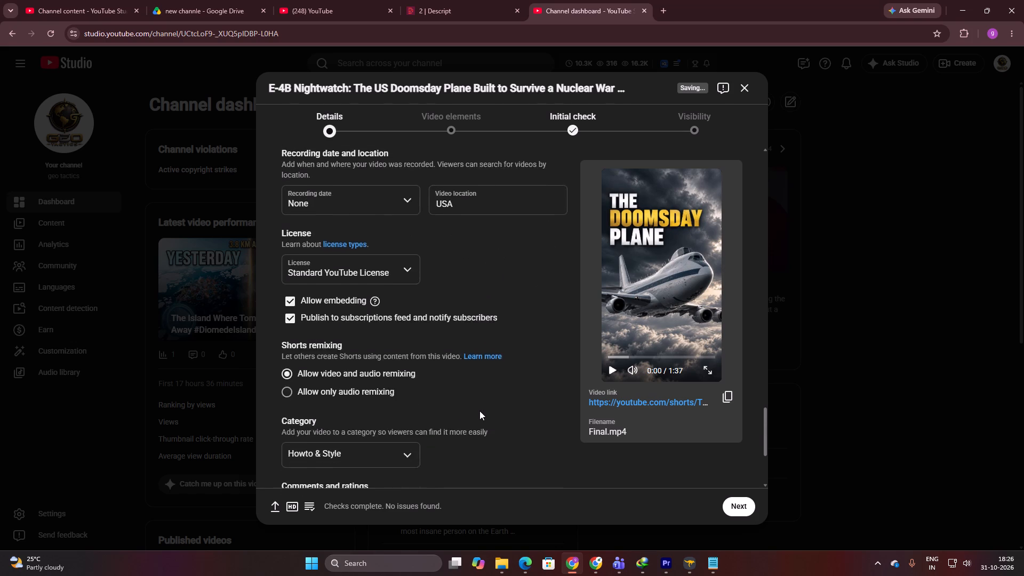
Set the video category to Science & Technology.
left_click(401, 433)
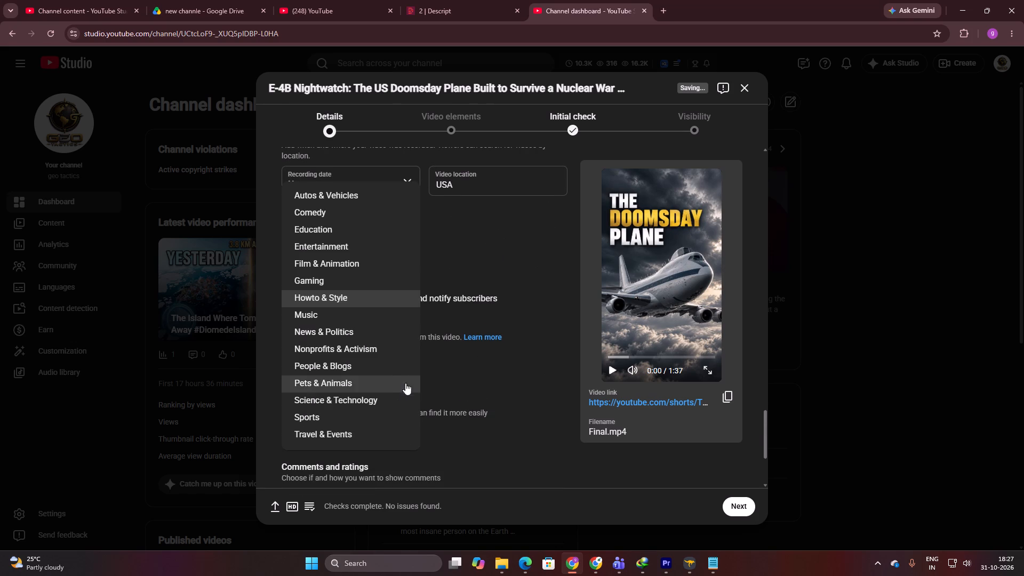
left_click(529, 402)
left_click(421, 436)
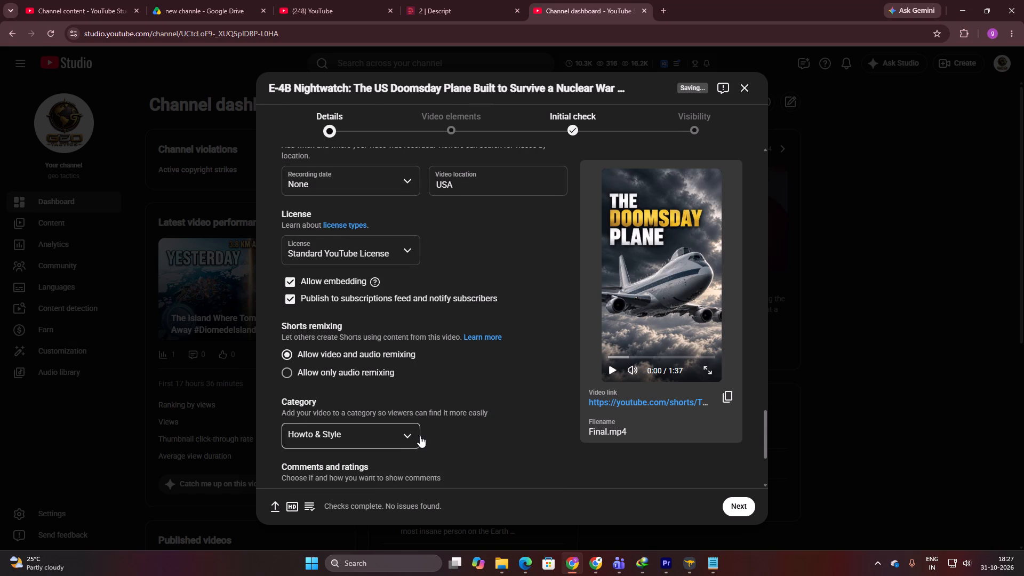
left_click(412, 435)
scroll(388, 366, "up", 3)
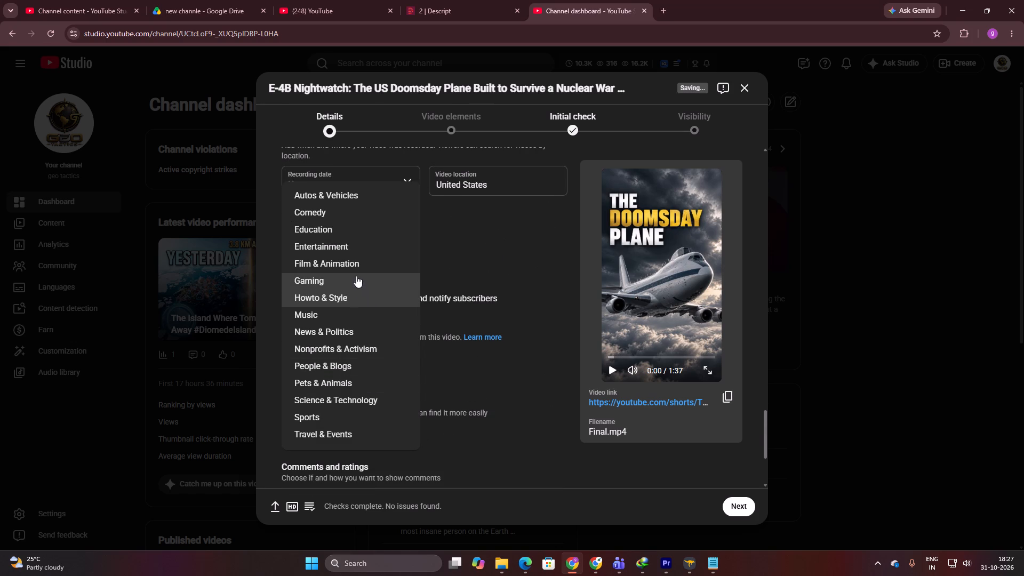
scroll(363, 329, "up", 3)
left_click(367, 397)
Check the completed details between the audience section and the comments and ratings settings.
scroll(500, 381, "down", 3)
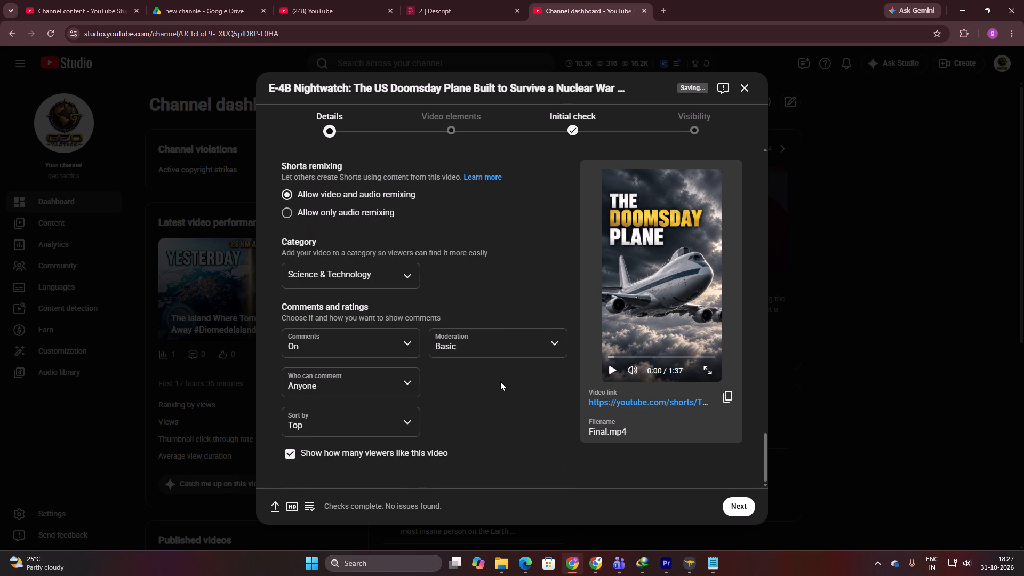
scroll(500, 381, "down", 4)
scroll(501, 383, "up", 4)
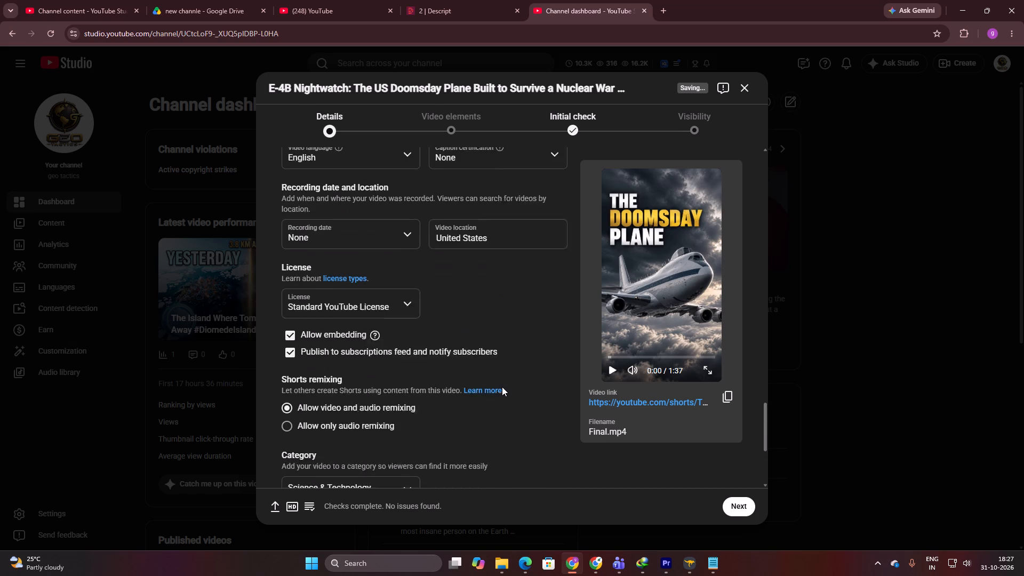
scroll(502, 387, "up", 6)
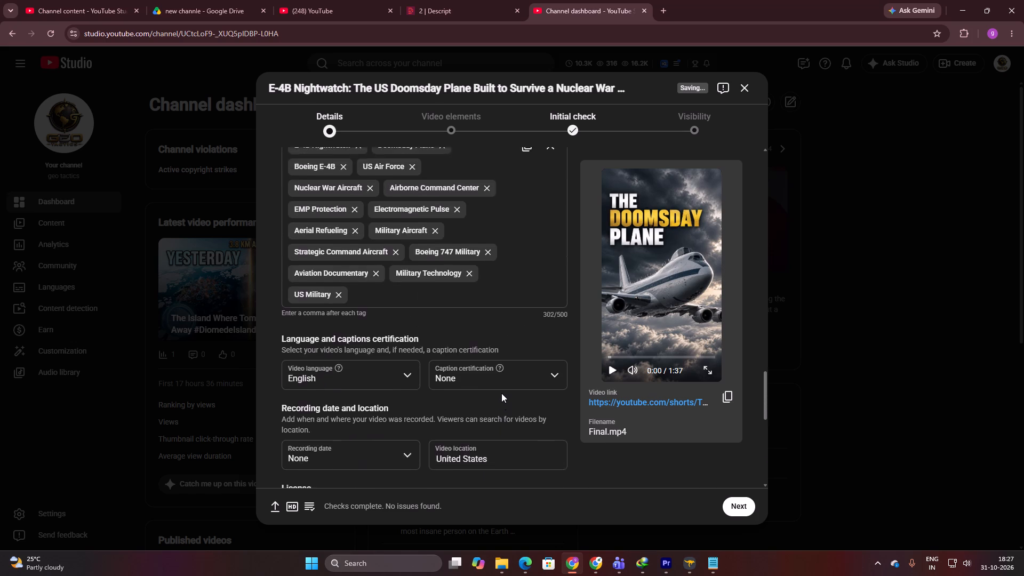
scroll(501, 393, "up", 14)
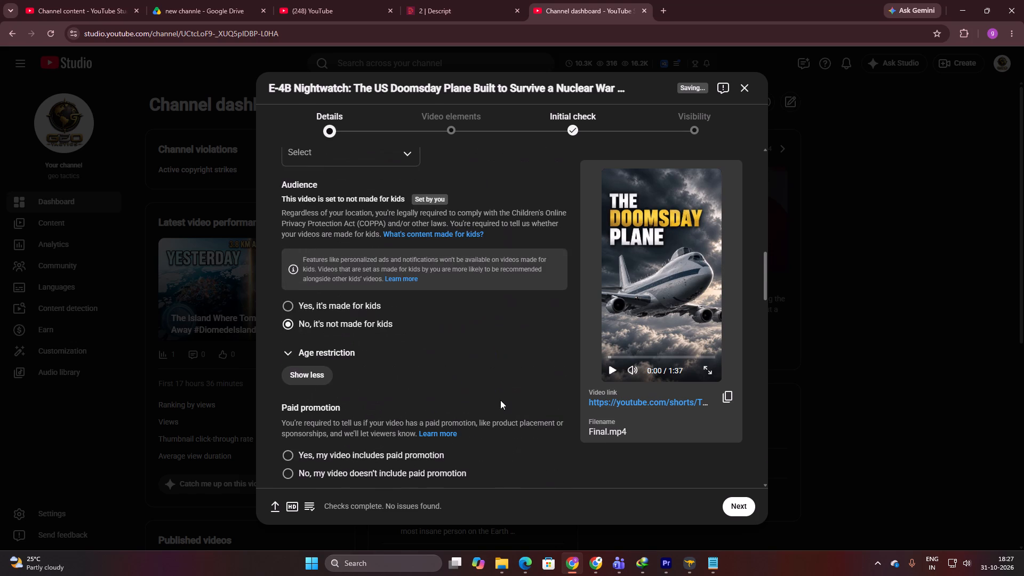
scroll(500, 402, "down", 20)
scroll(500, 402, "down", 1)
scroll(500, 405, "up", 3)
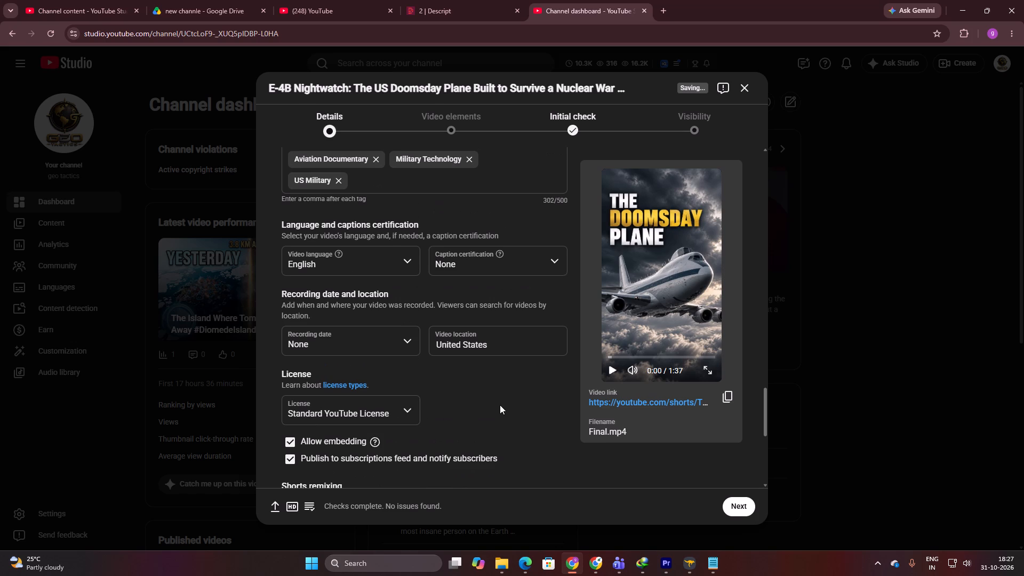
scroll(500, 405, "down", 5)
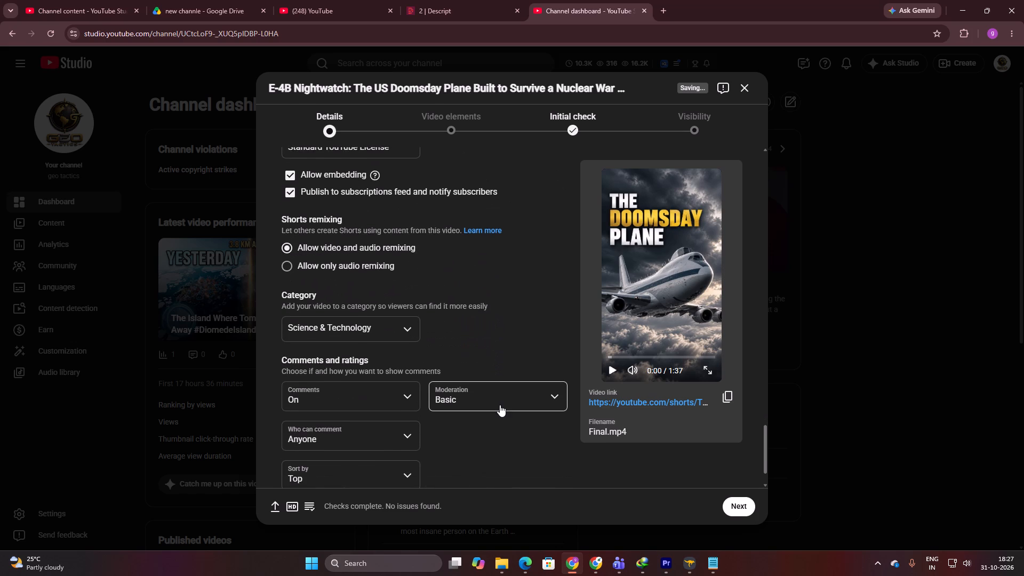
scroll(492, 420, "down", 6)
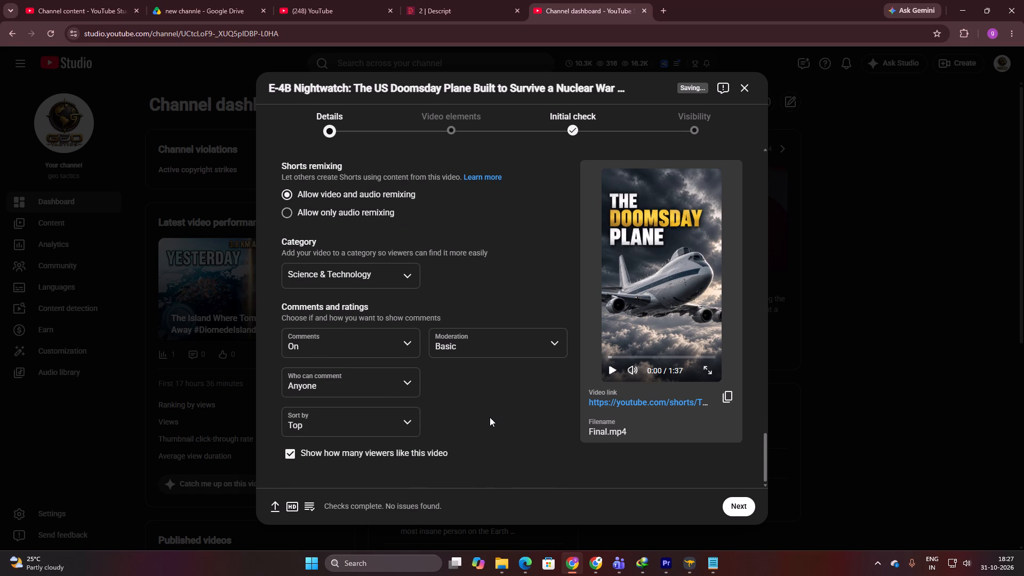
scroll(490, 417, "down", 10)
scroll(495, 418, "up", 1)
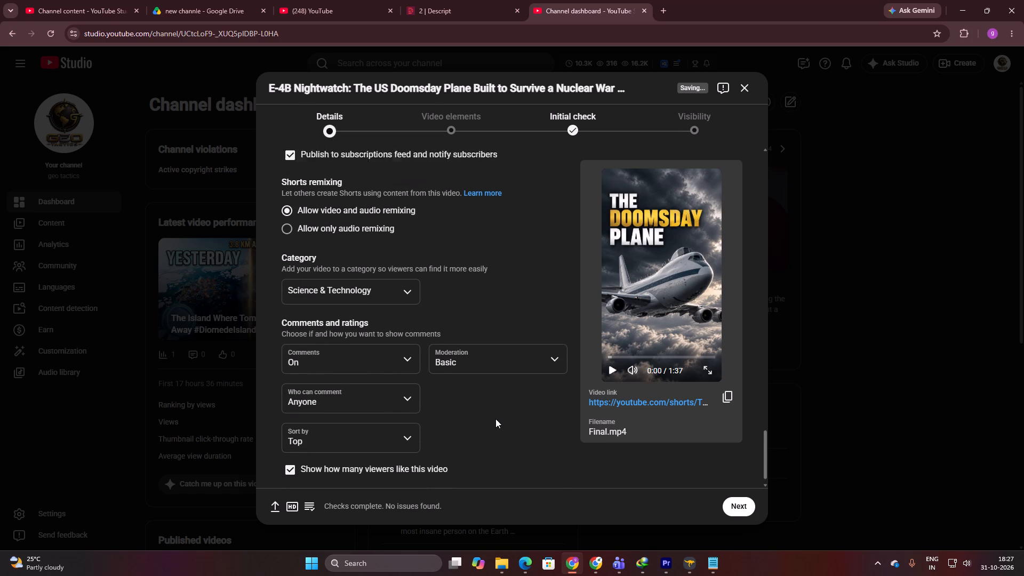
scroll(495, 419, "up", 5)
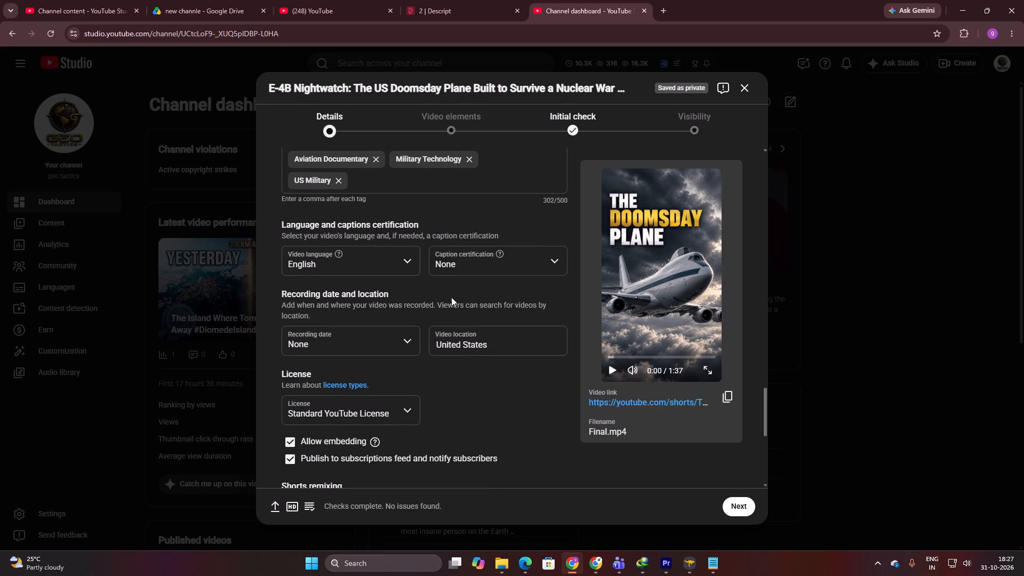
Add the video to the Military & Defense | GeoTactics playlist.
scroll(460, 301, "up", 2)
scroll(439, 350, "up", 2)
scroll(439, 394, "up", 8)
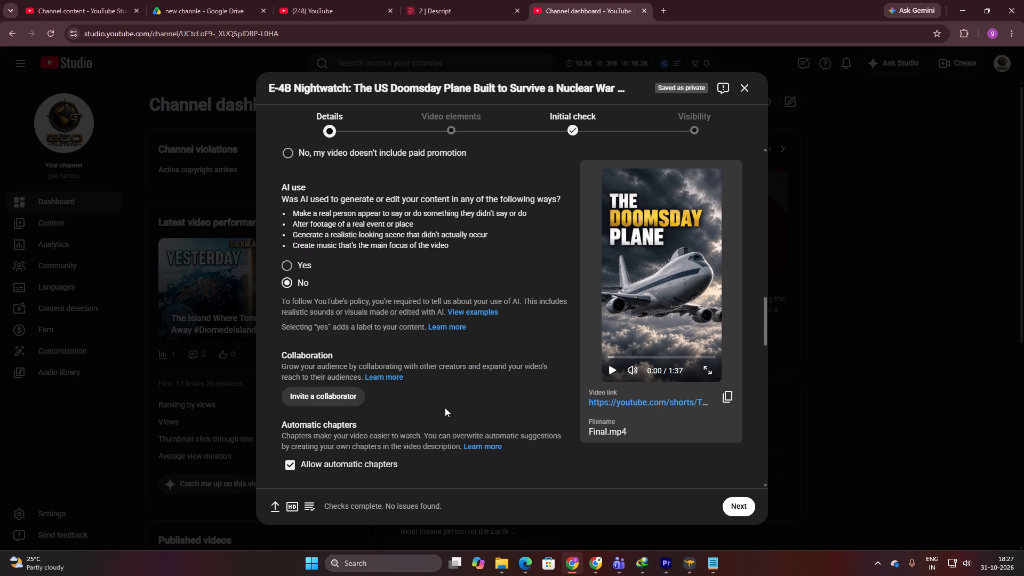
scroll(445, 409, "up", 8)
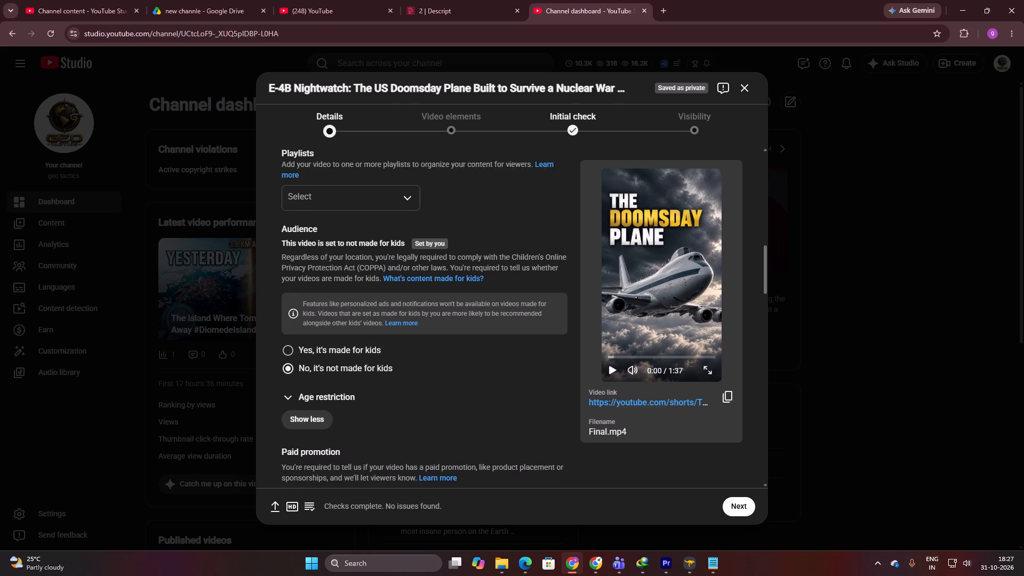
scroll(448, 420, "up", 1)
left_click(387, 319)
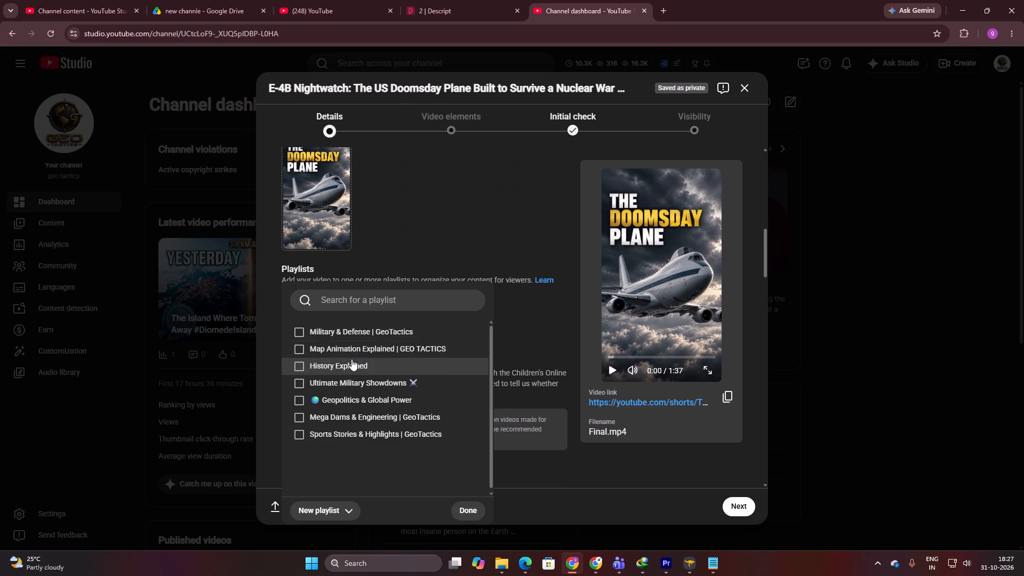
left_click(337, 335)
left_click(467, 513)
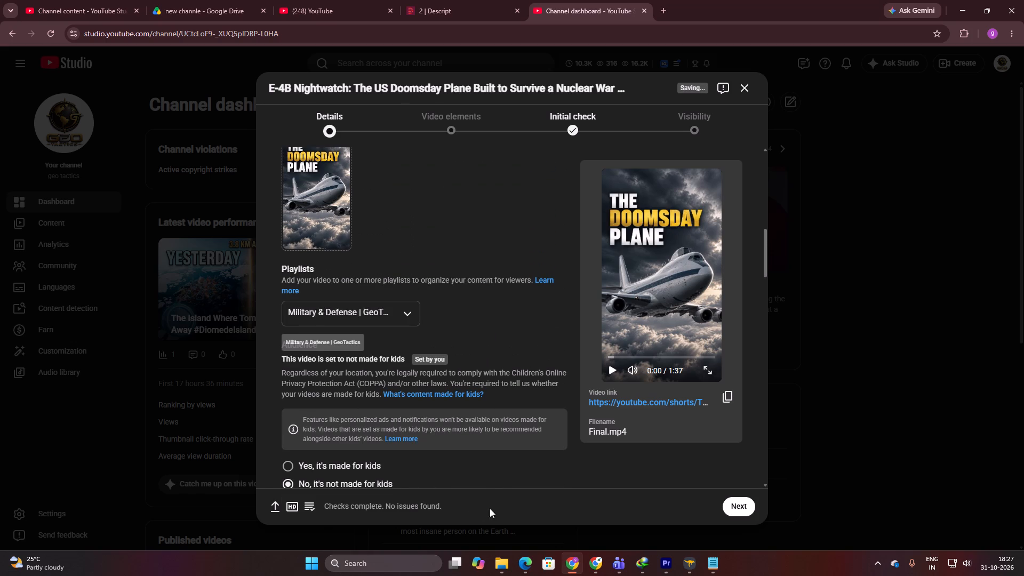
Proceed past the video elements and initial check stages to the visibility settings without adding anything.
scroll(470, 386, "up", 11)
left_click(749, 507)
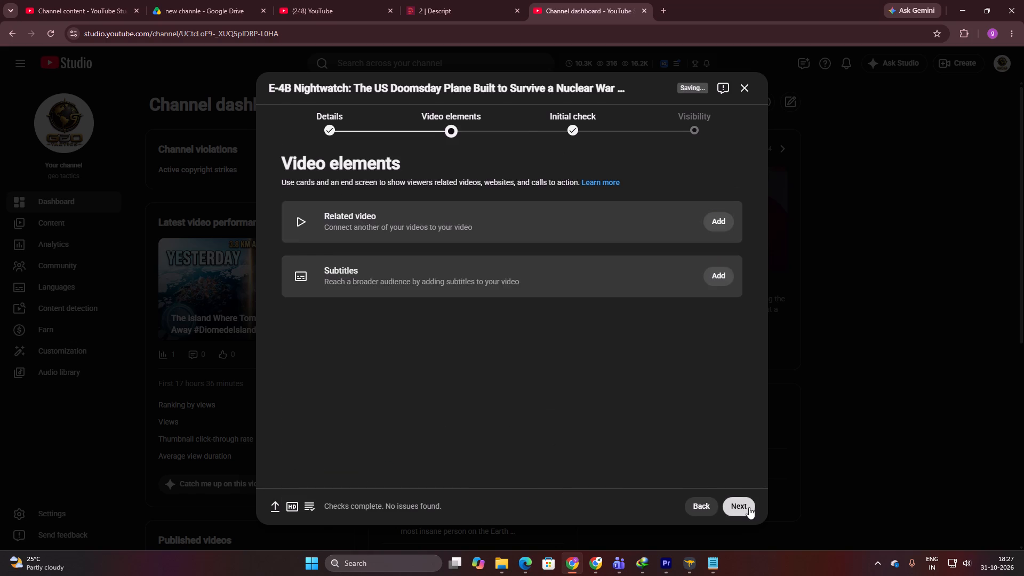
left_click(749, 507)
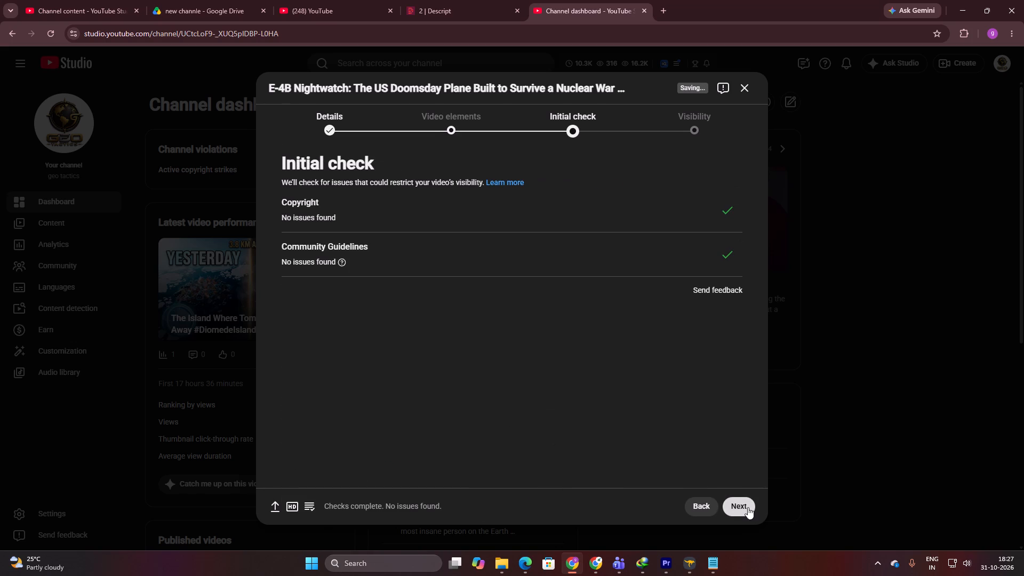
left_click(748, 507)
Schedule the video to go public on Oct 31, 2026.
left_click(317, 307)
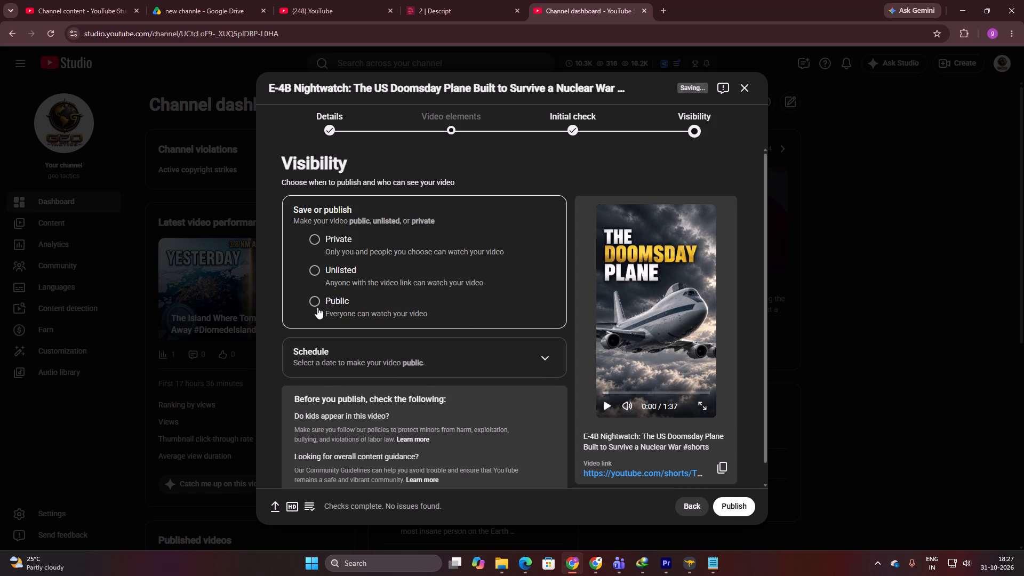
left_click(427, 351)
left_click(366, 311)
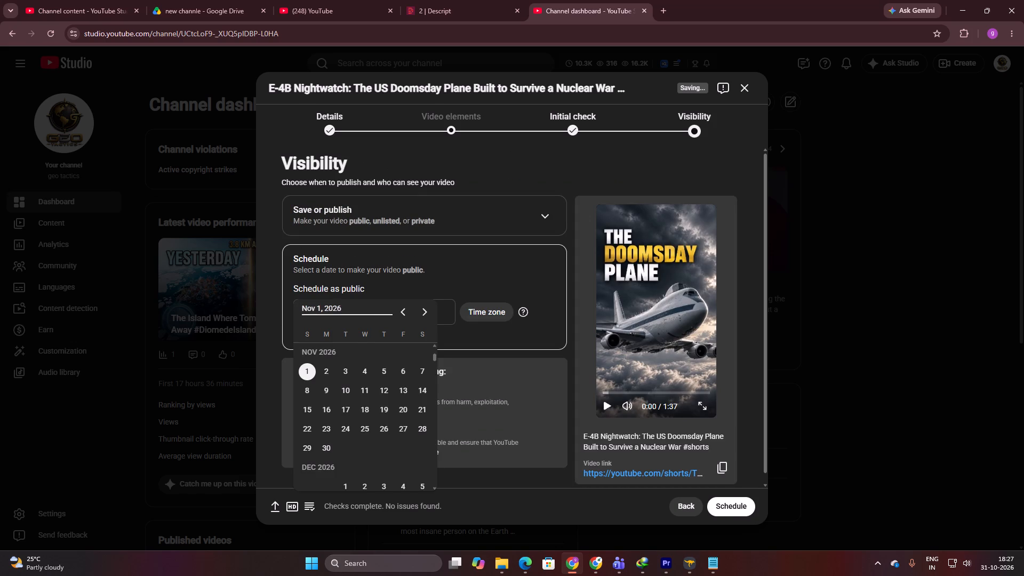
left_click(406, 309)
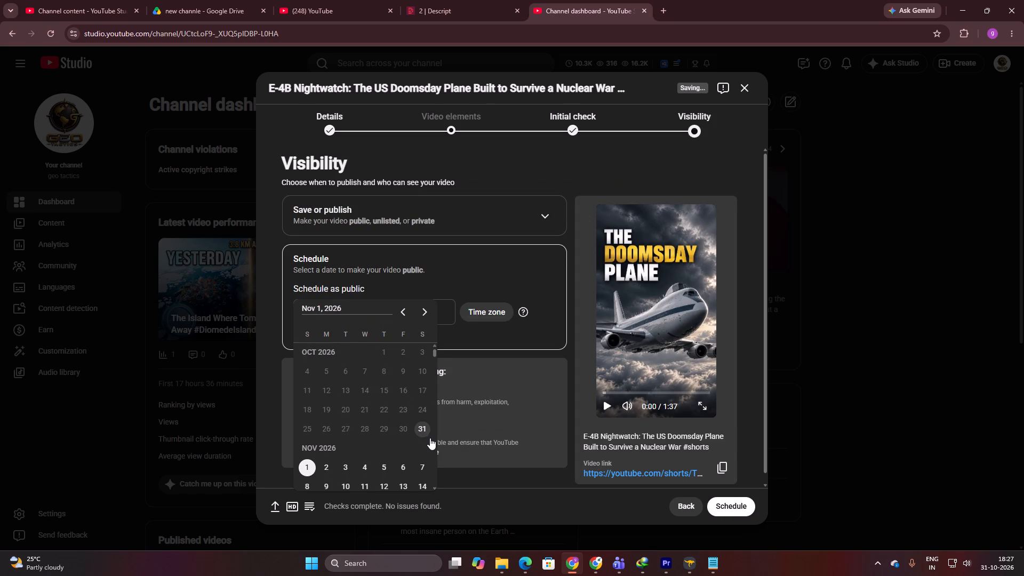
left_click(425, 430)
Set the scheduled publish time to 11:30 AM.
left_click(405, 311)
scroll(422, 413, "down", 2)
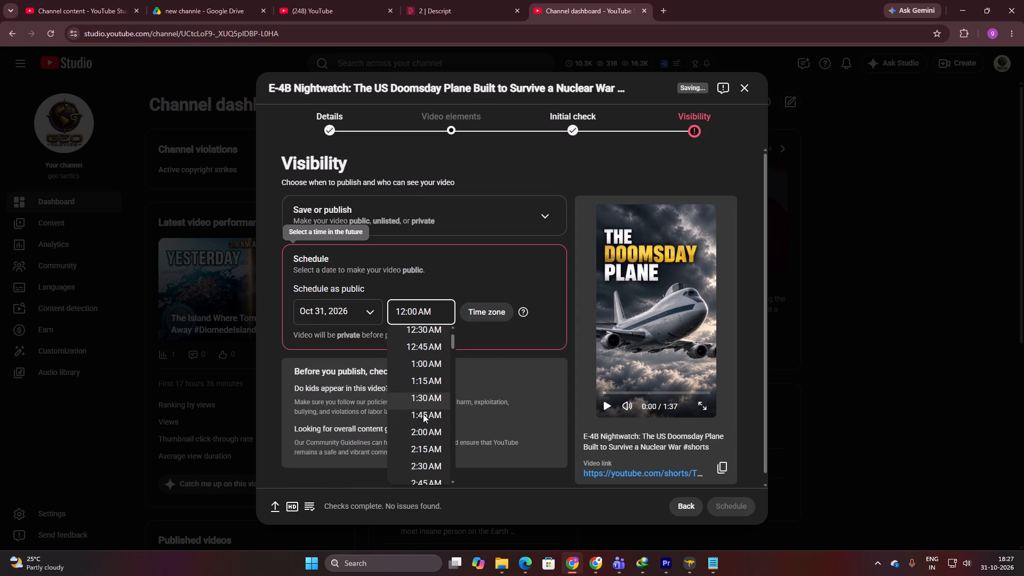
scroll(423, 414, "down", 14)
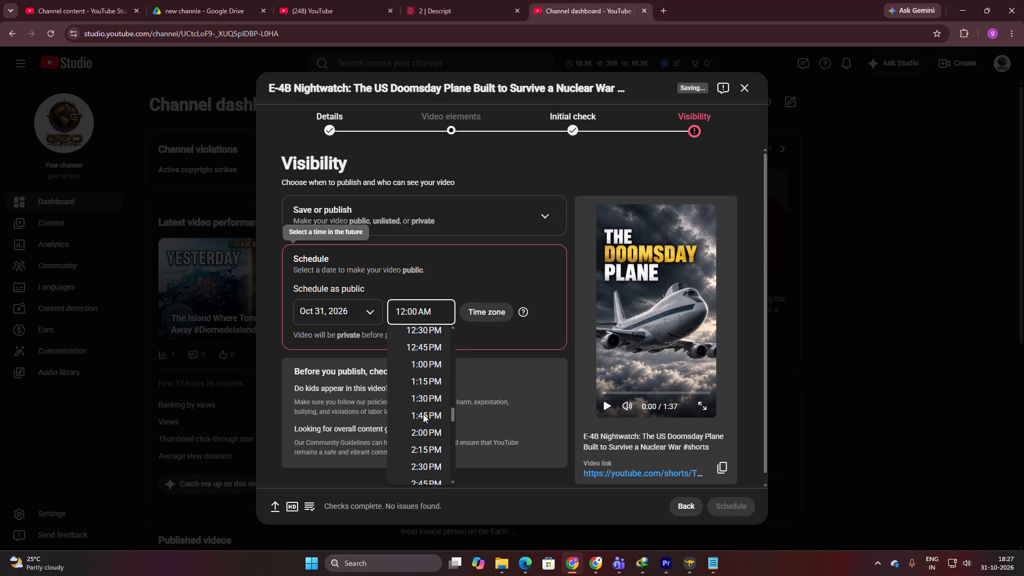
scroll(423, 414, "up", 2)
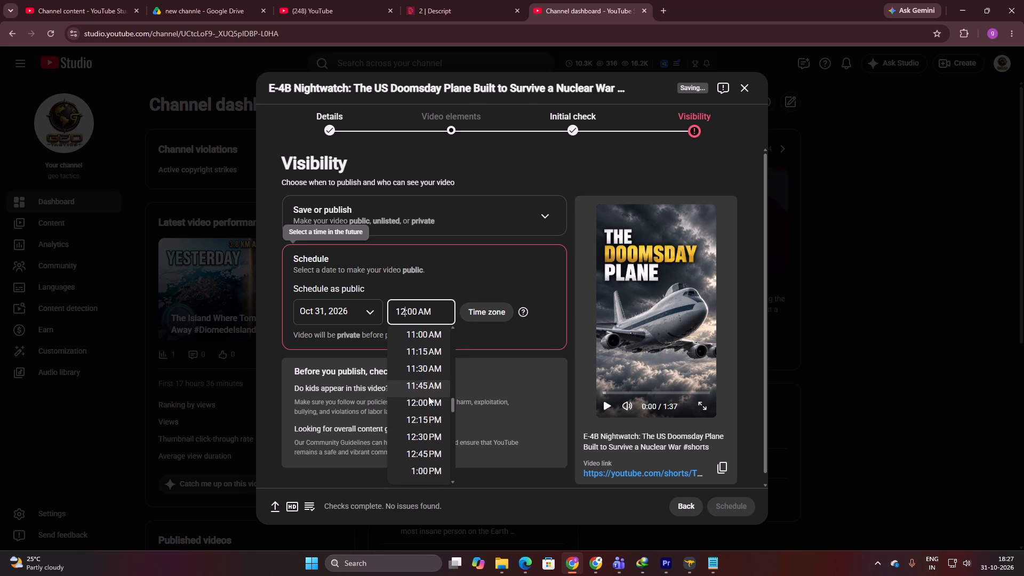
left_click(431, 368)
Set the publish time to 11:00 PM and submit the video's schedule.
left_click(439, 319)
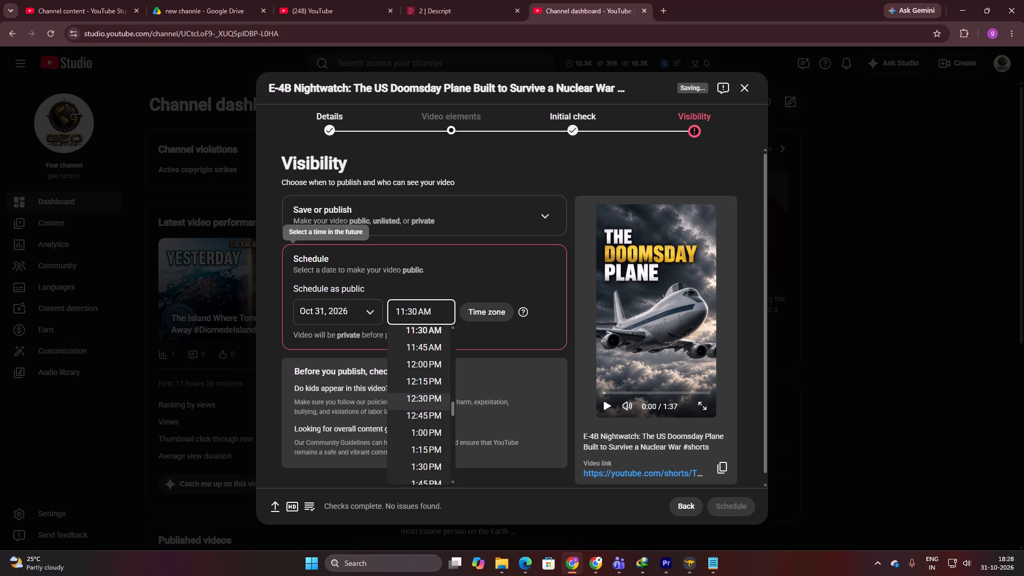
scroll(430, 413, "up", 2)
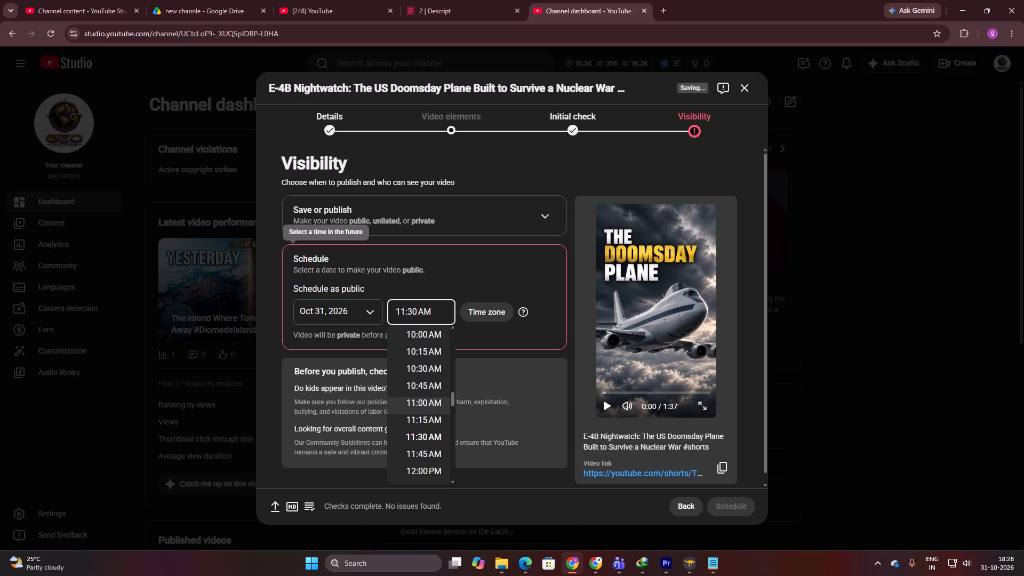
scroll(429, 423, "up", 2)
scroll(429, 423, "down", 5)
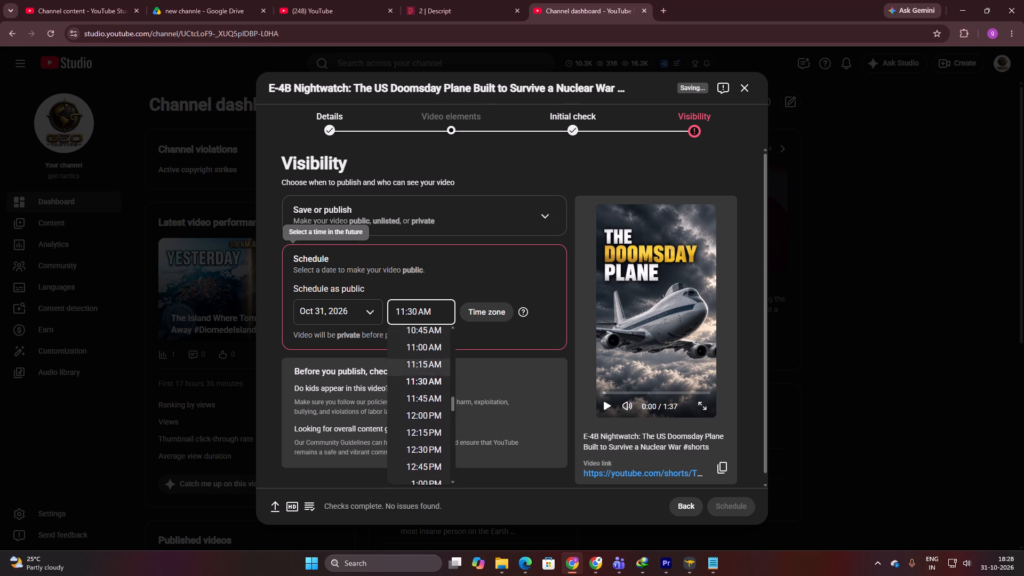
scroll(429, 423, "down", 14)
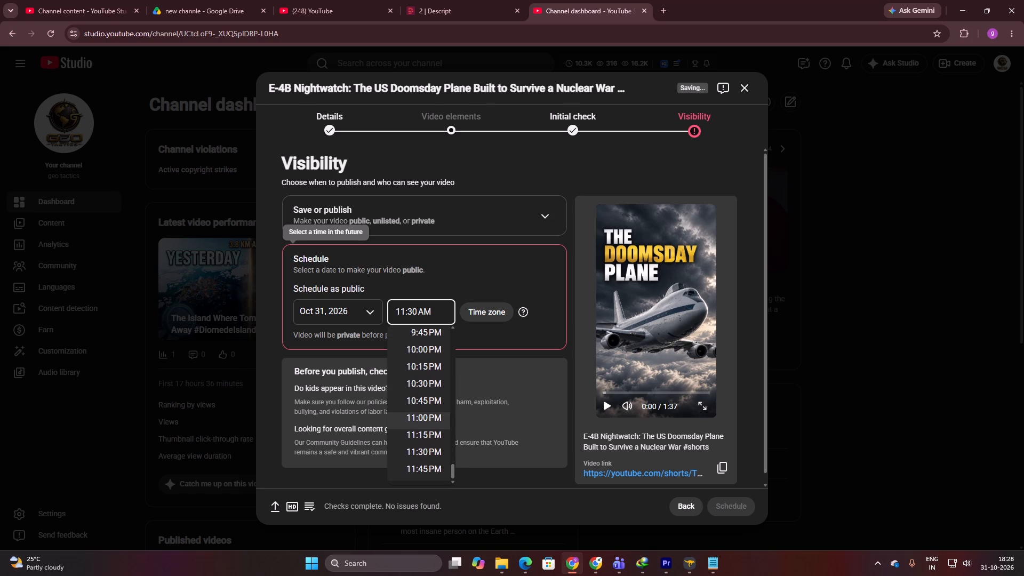
left_click(425, 418)
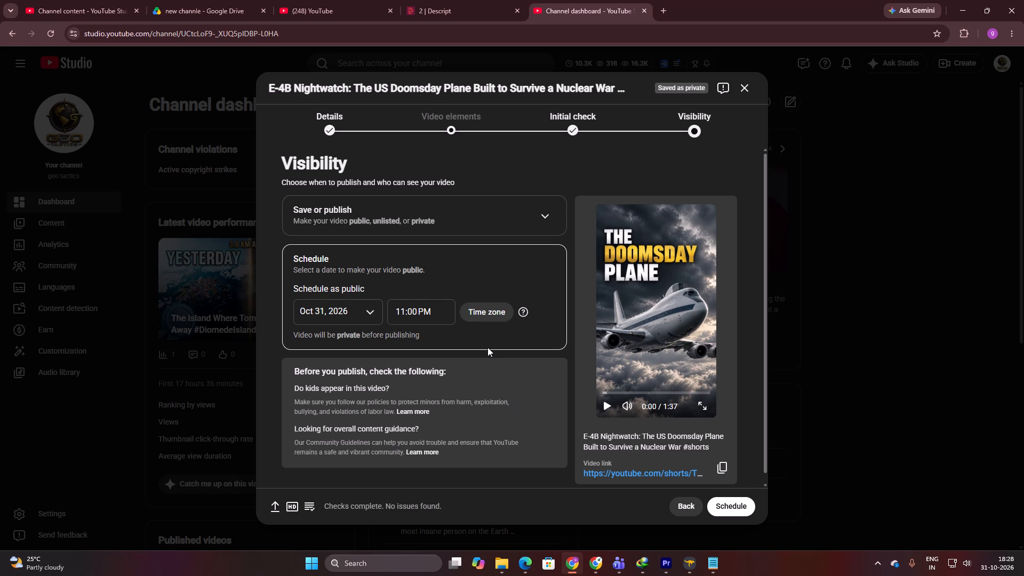
left_click(721, 510)
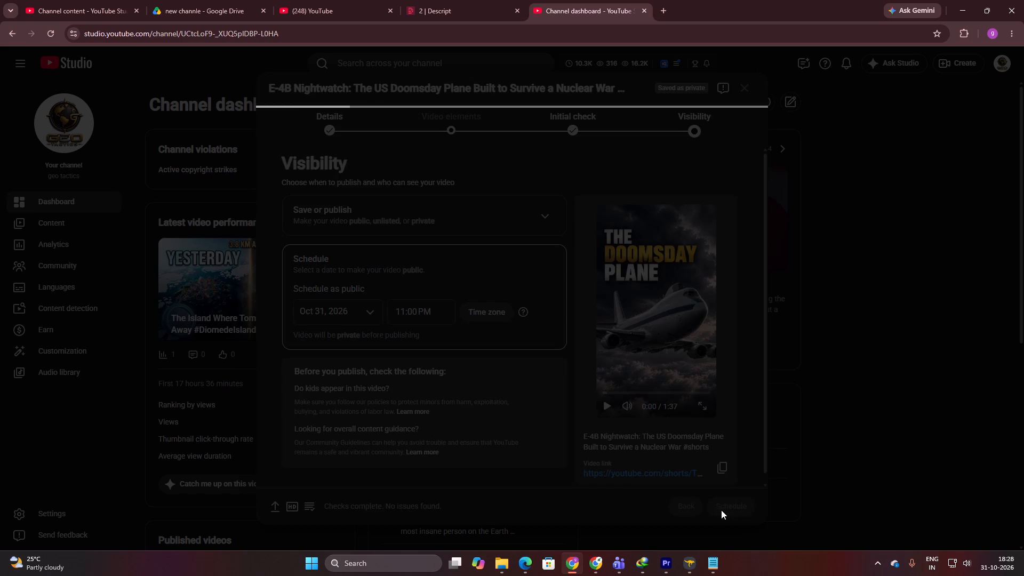
Open a new browser tab.
left_click(666, 12)
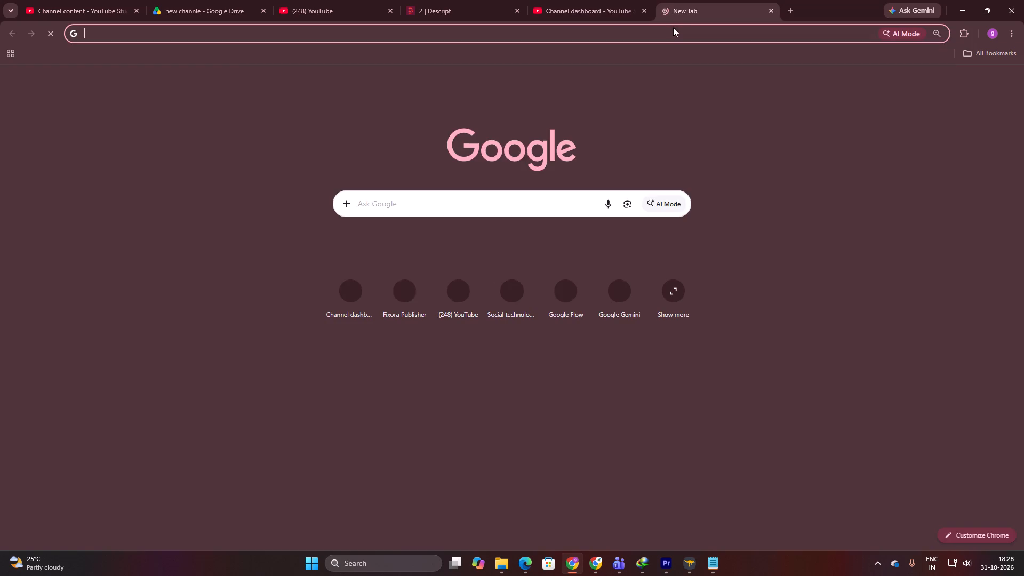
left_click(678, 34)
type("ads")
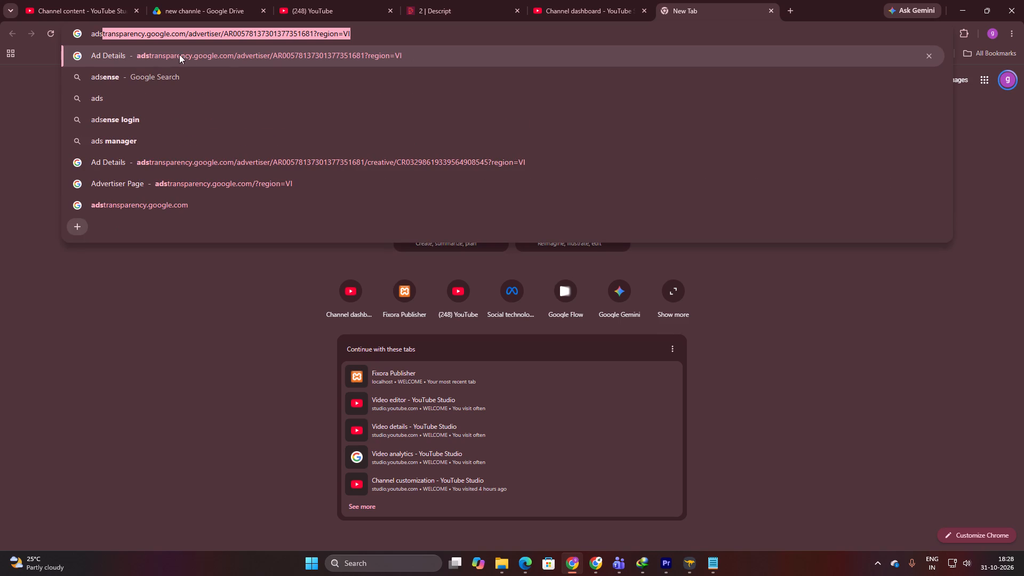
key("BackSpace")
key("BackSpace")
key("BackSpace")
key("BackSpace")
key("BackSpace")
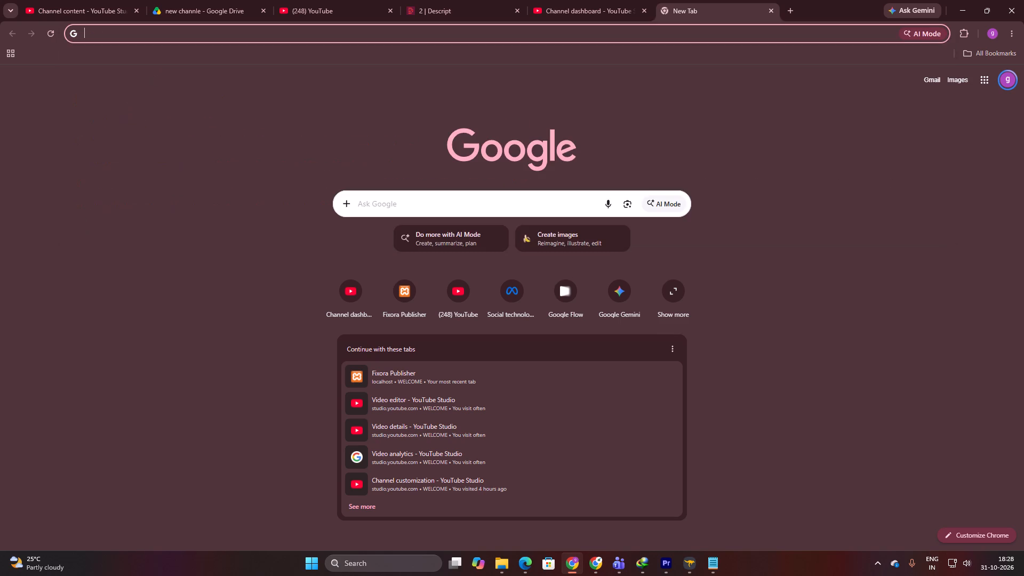
Search the web for meta and open Meta Business Suite from the results.
type("meta")
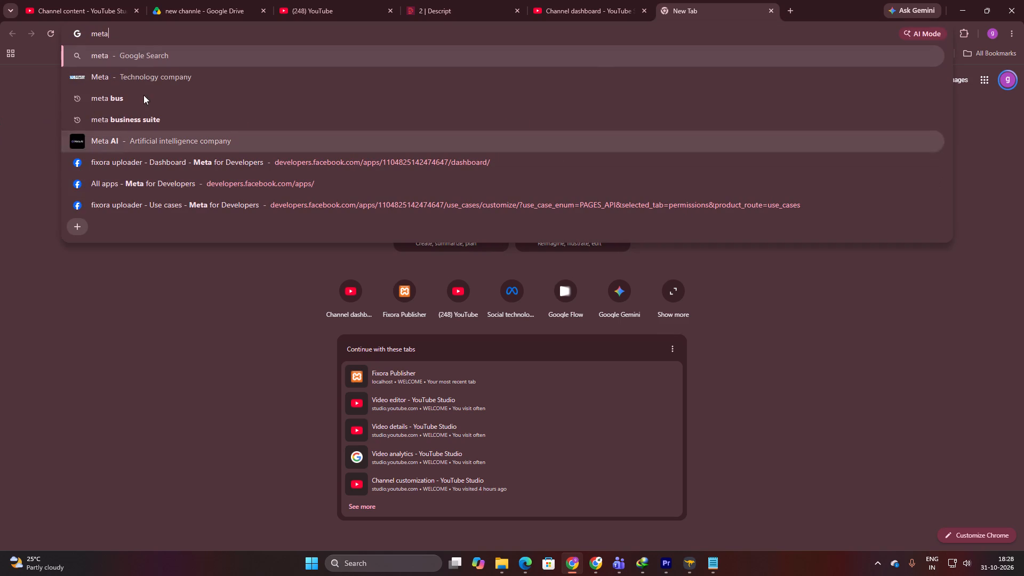
left_click(151, 50)
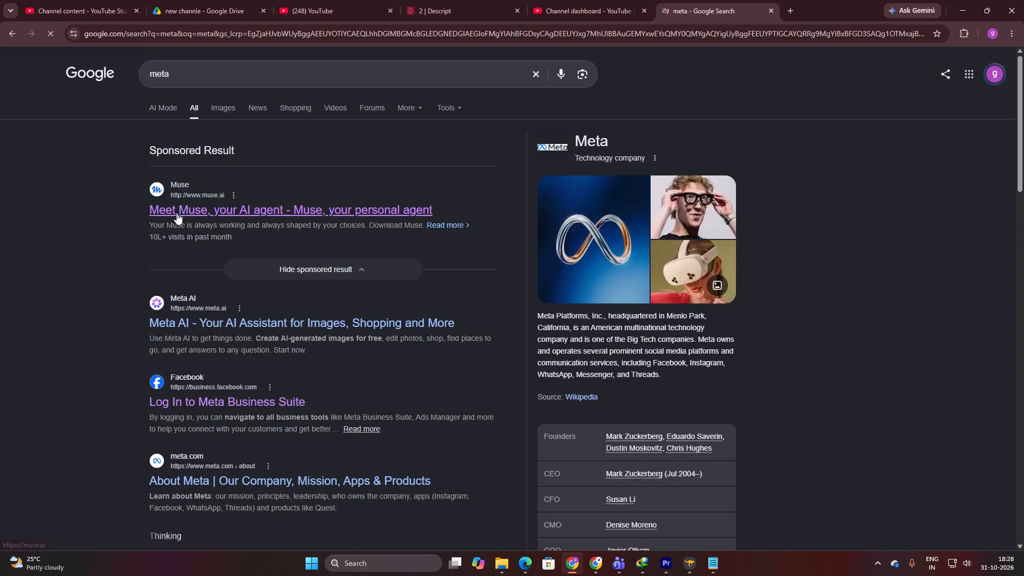
left_click(234, 399)
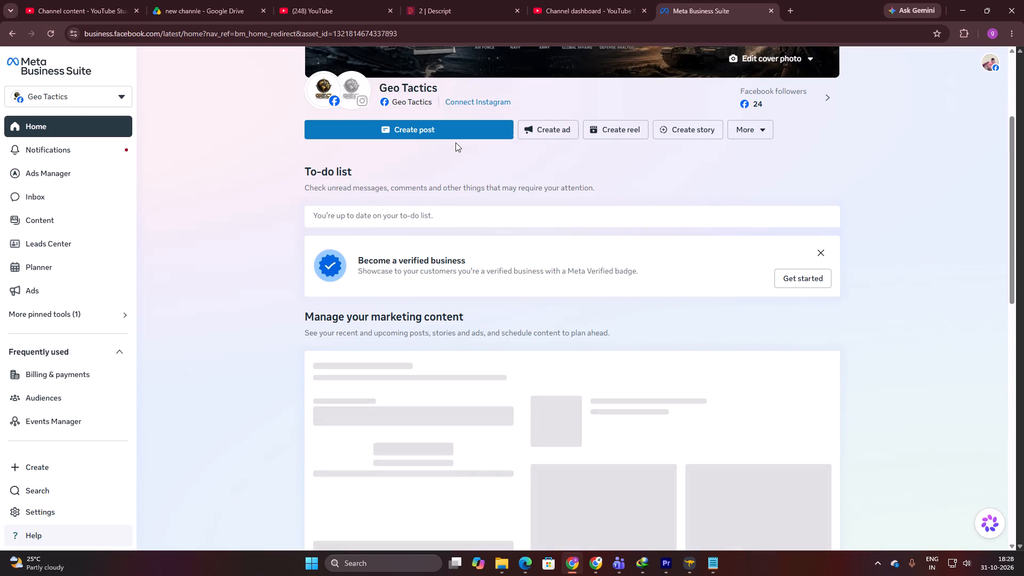
Start a new reel for the Geo Tactics page and add the Final video from the Vid 42 - Areplain folder.
left_click(622, 140)
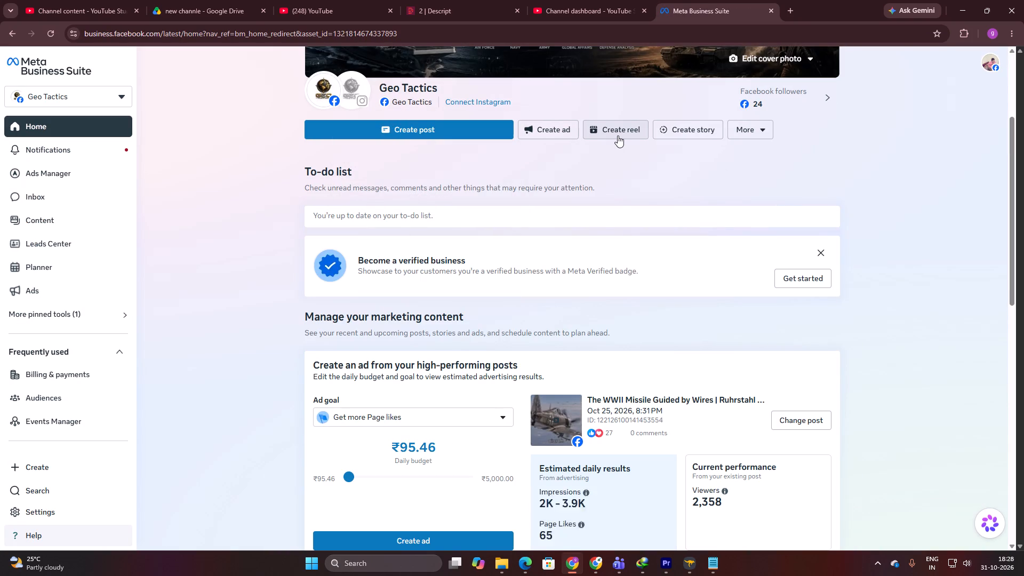
left_click(618, 135)
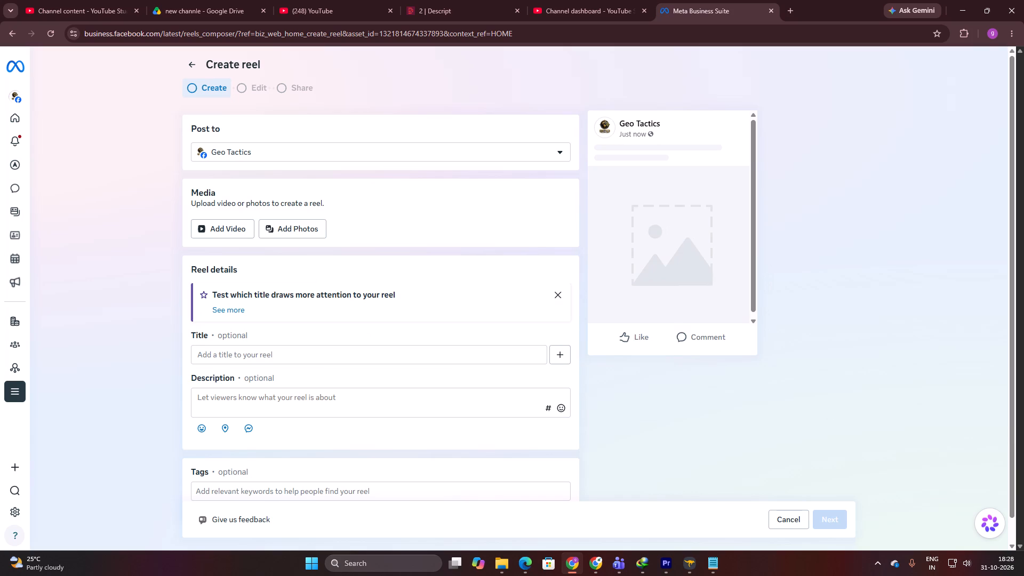
left_click(233, 219)
left_click(235, 238)
left_click(258, 234)
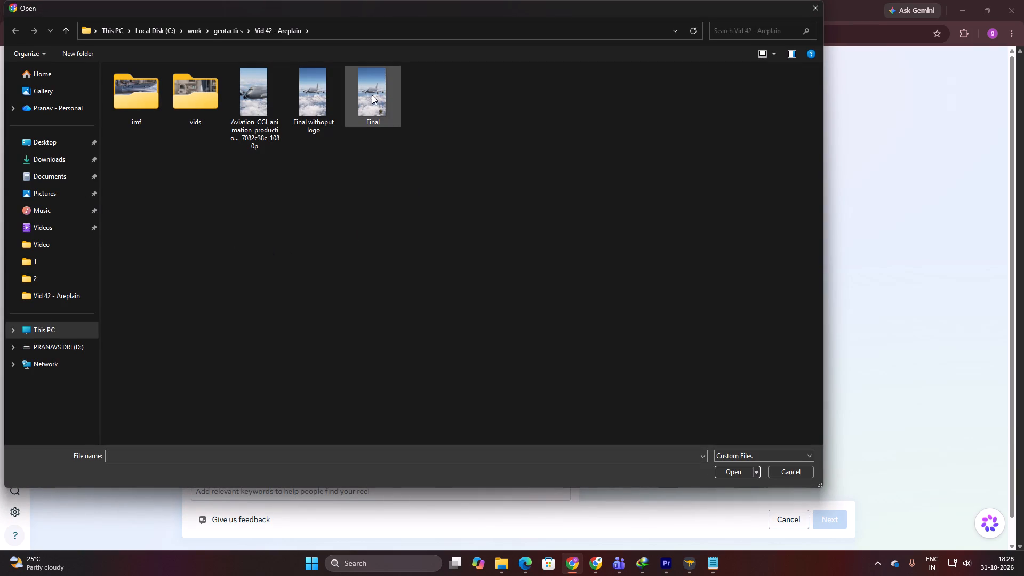
left_click(372, 95)
left_click(724, 470)
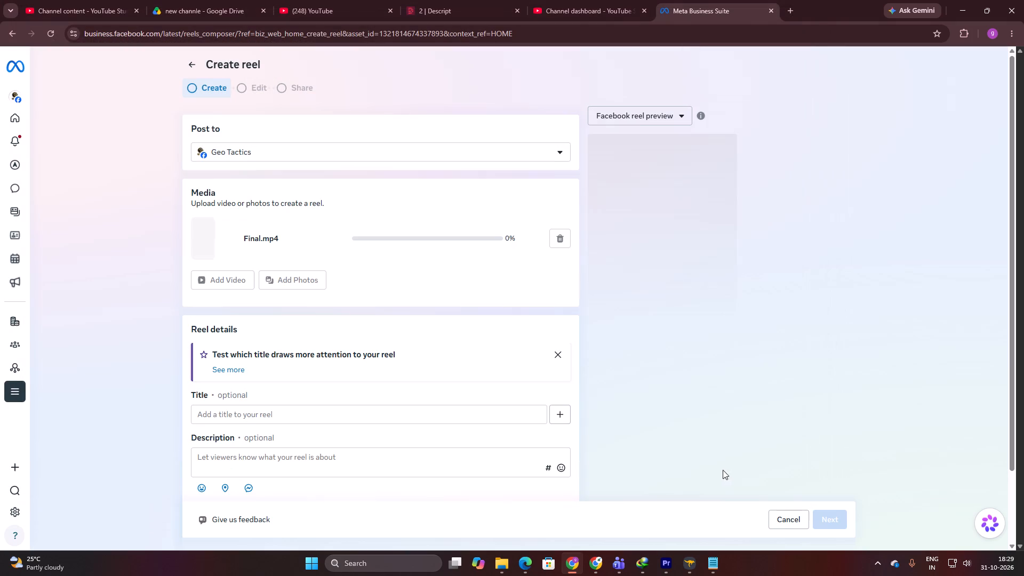
Copy the title "E-4B Nightwatch: The US Doomsday Plane Built to Survive a Nuclear War" from the Notepad notes into the reel's title.
scroll(303, 362, "down", 2)
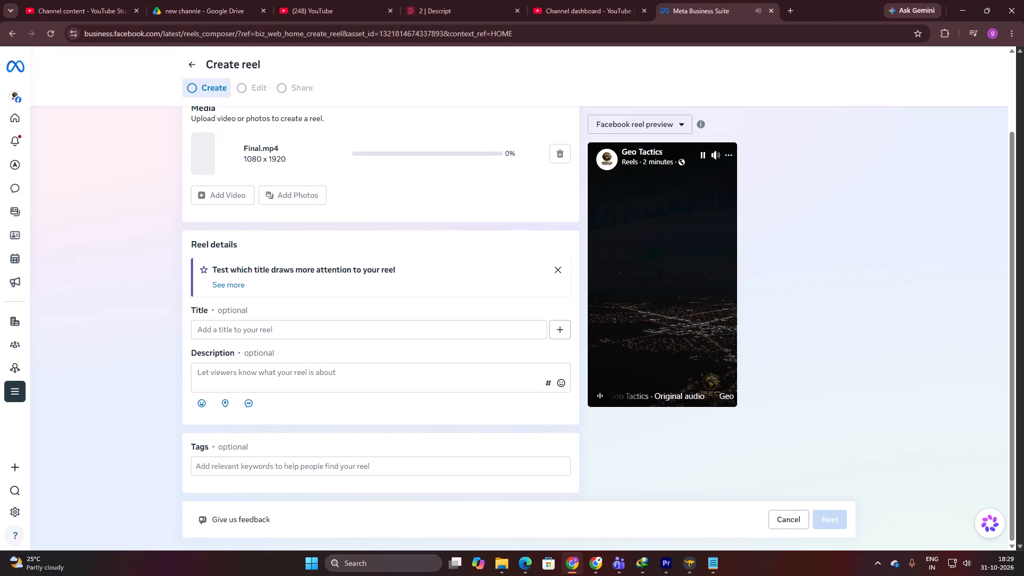
left_click(231, 329)
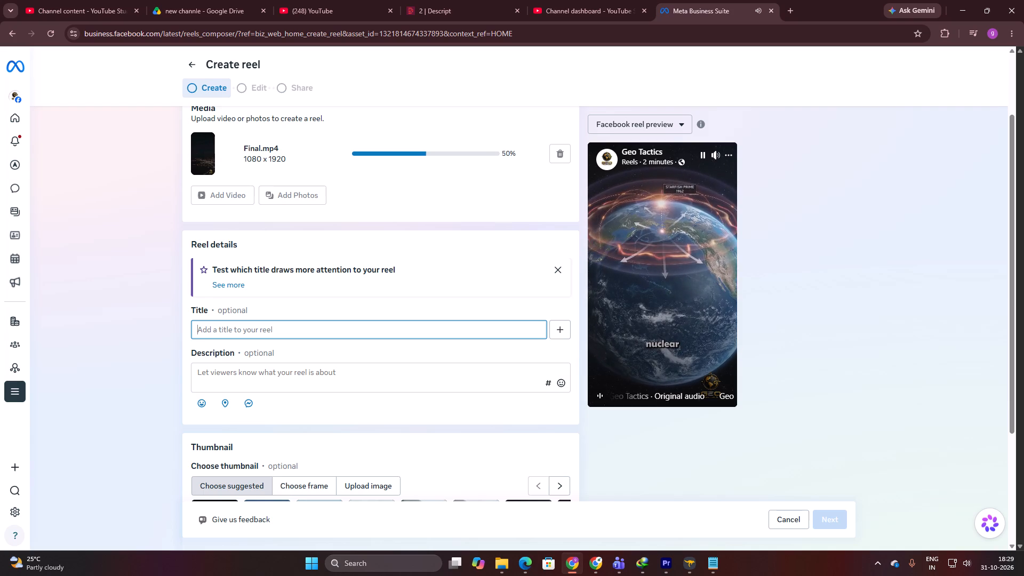
scroll(343, 299, "up", 4)
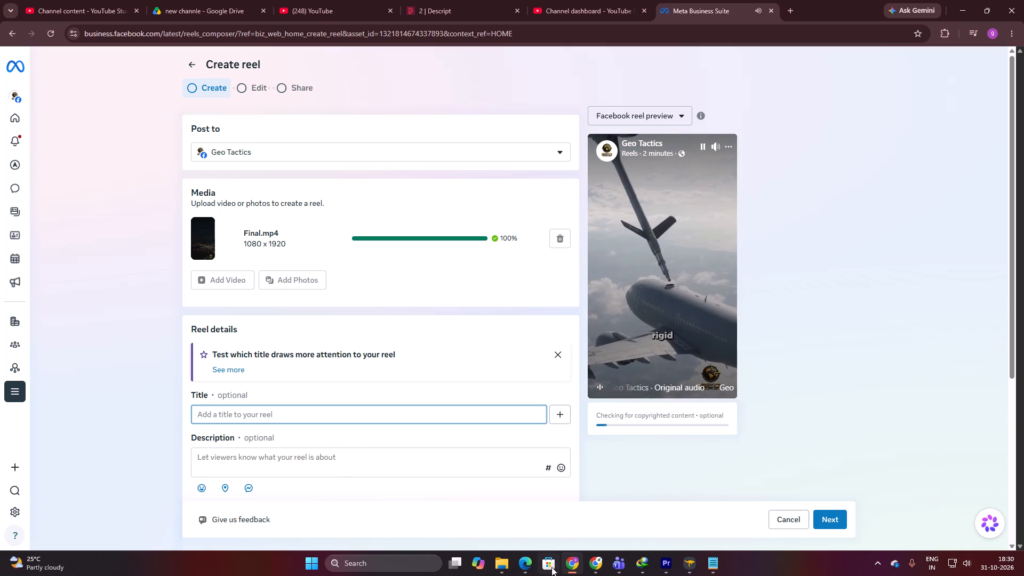
left_click(503, 566)
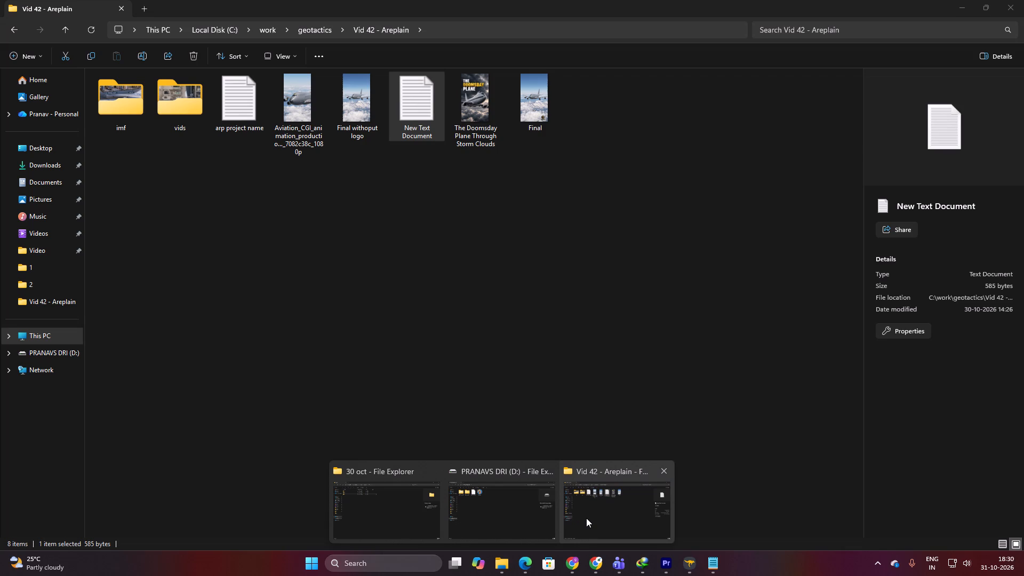
left_click(709, 567)
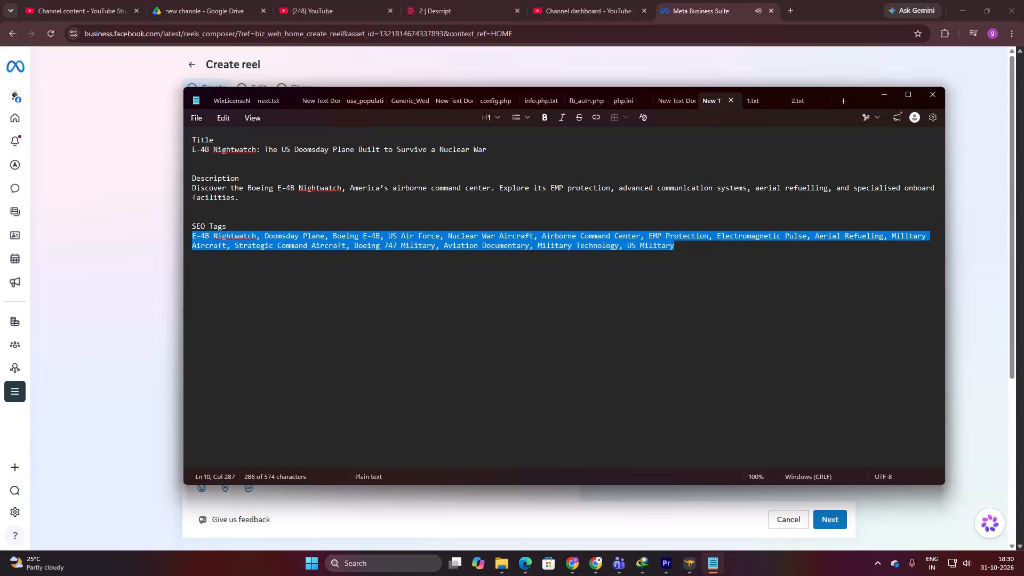
left_click_drag(497, 147, 181, 150)
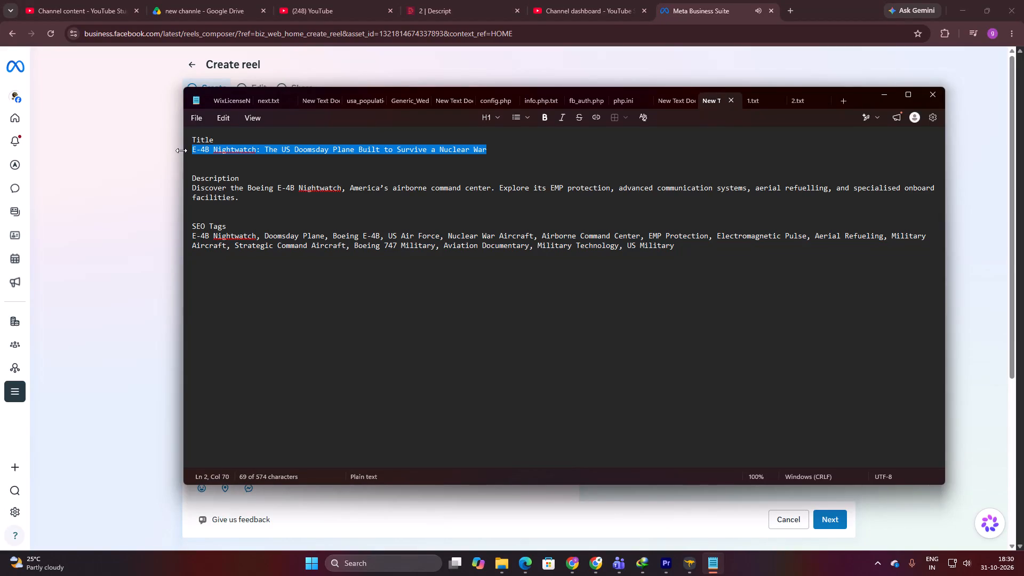
key("ctrl+c")
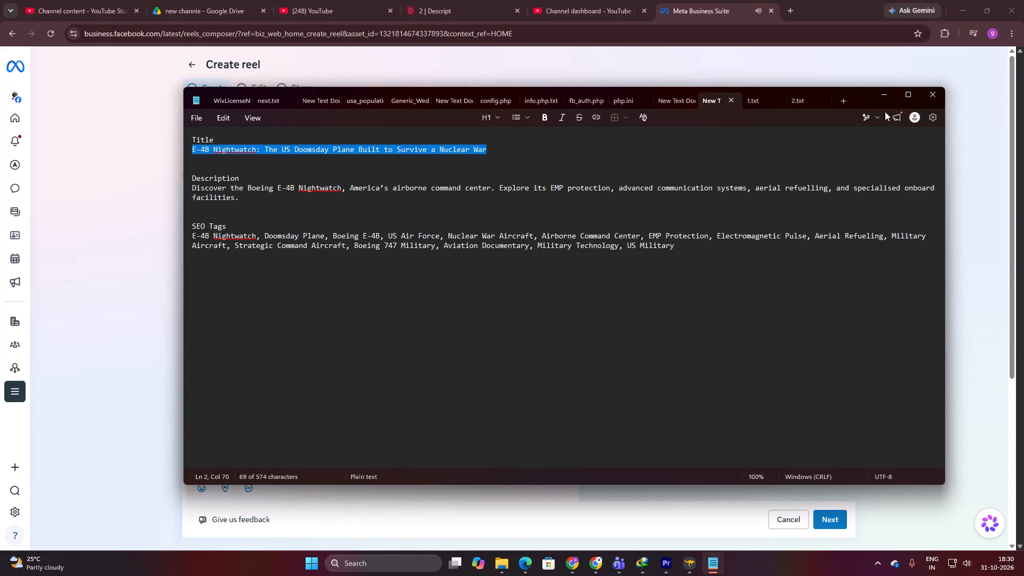
left_click(885, 100)
left_click(266, 415)
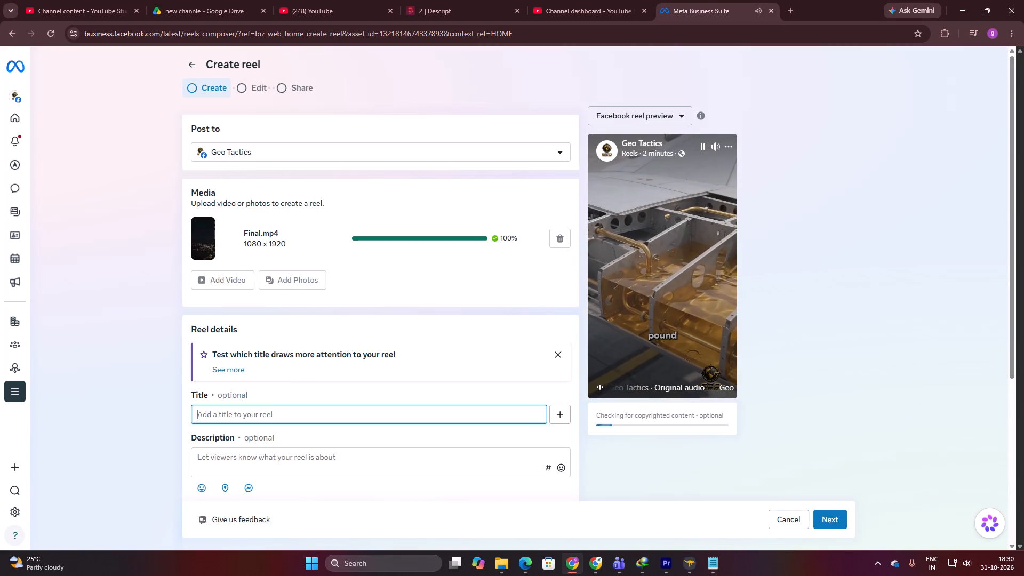
key("ctrl+v")
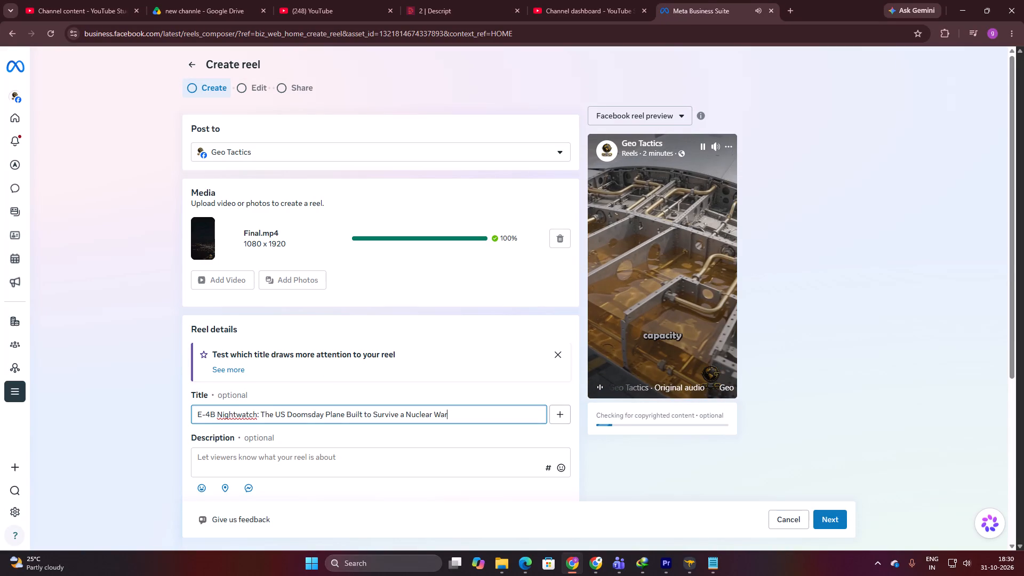
Copy the description paragraph beginning "Discover the Boeing E-4B Nightwatch" from the Notepad notes into the reel's description.
left_click(715, 562)
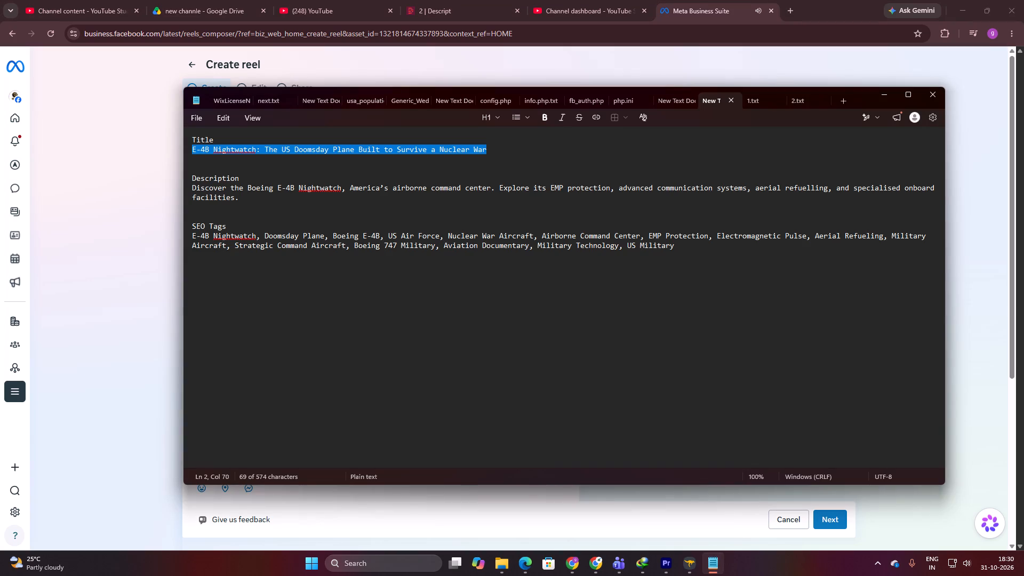
left_click_drag(242, 202, 183, 189)
right_click(205, 195)
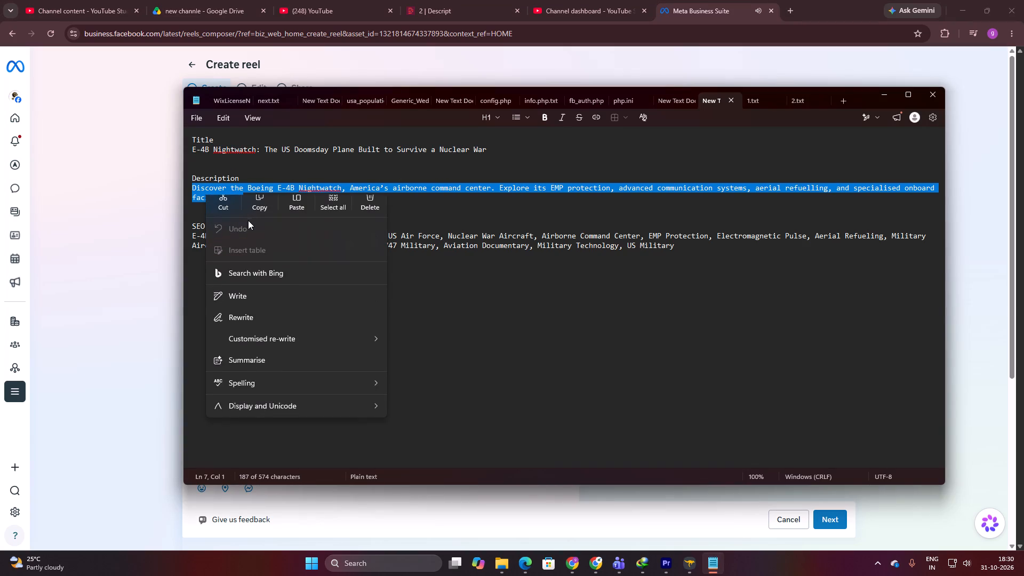
left_click(266, 210)
left_click(891, 93)
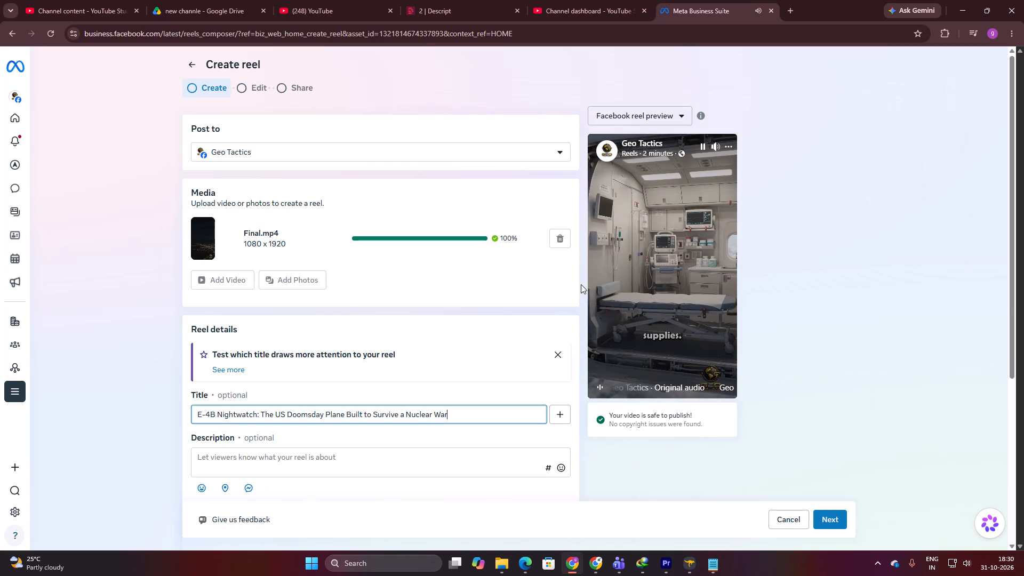
scroll(299, 459, "down", 1)
left_click(260, 401)
key("ctrl+v")
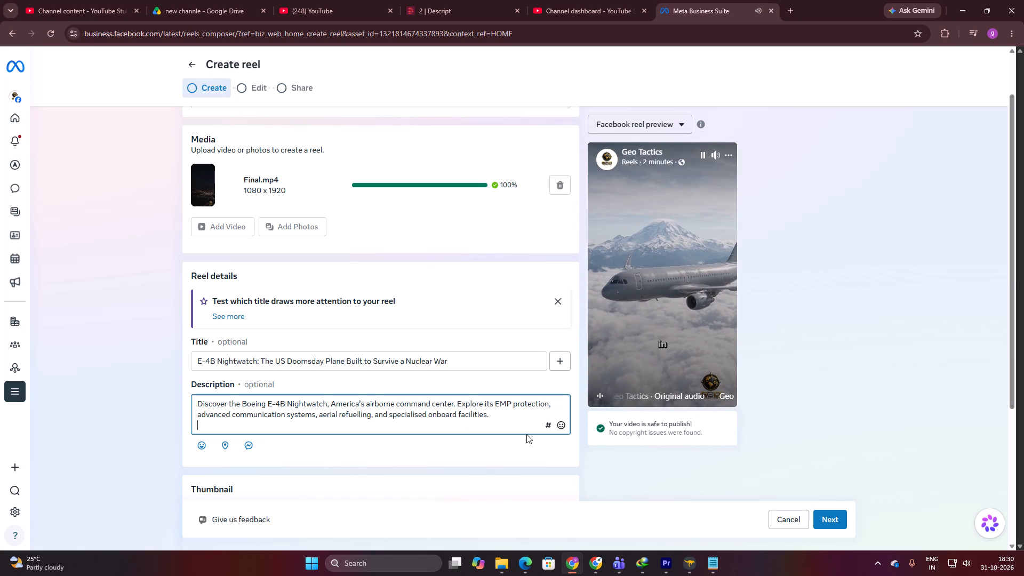
Add the hashtags #viral, #aviation and #aviationdaily below the reel's description paragraph.
key("shift+numbersign")
type("viral")
key("space")
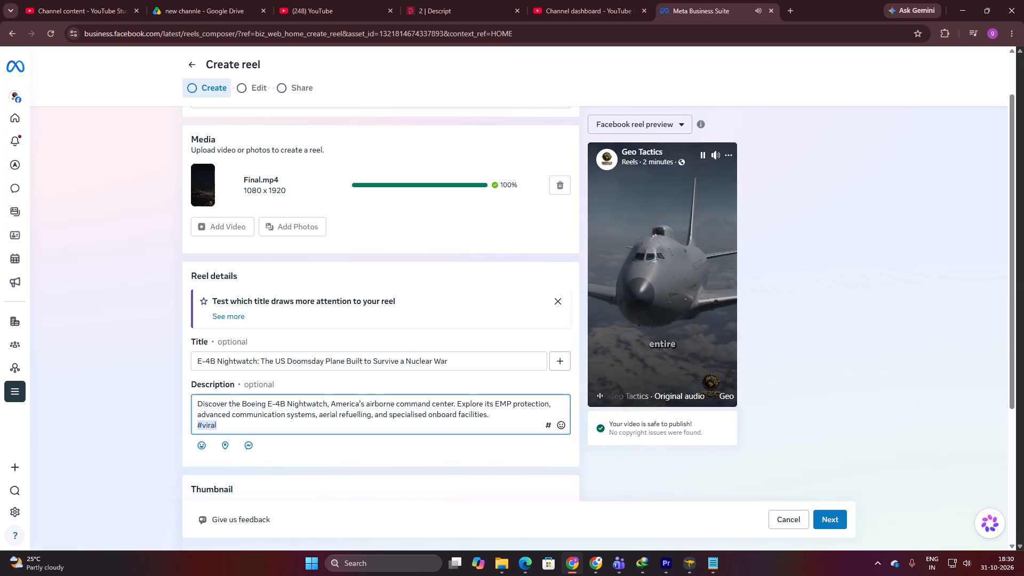
key("shift+numbersign")
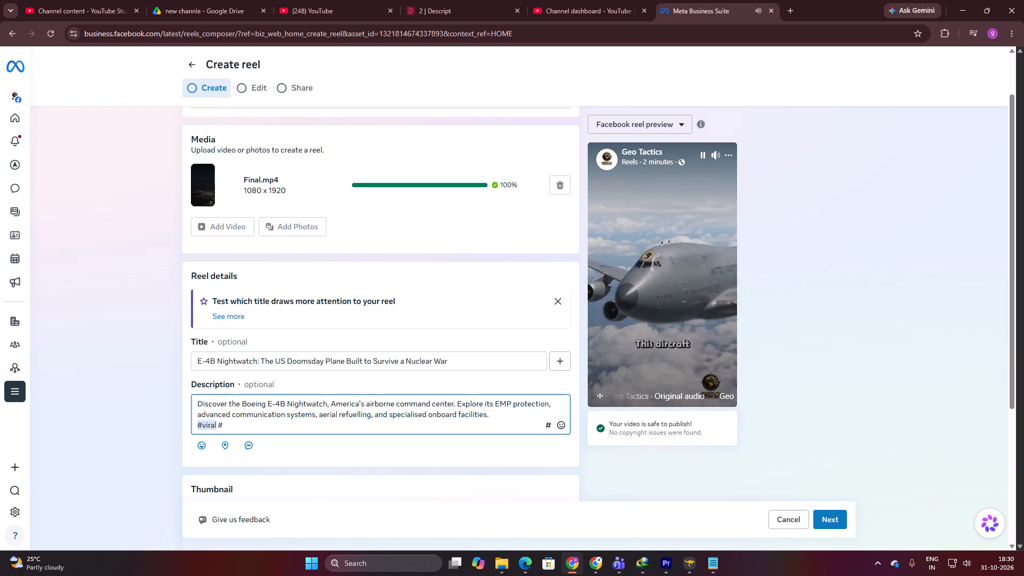
key("a")
type("viate")
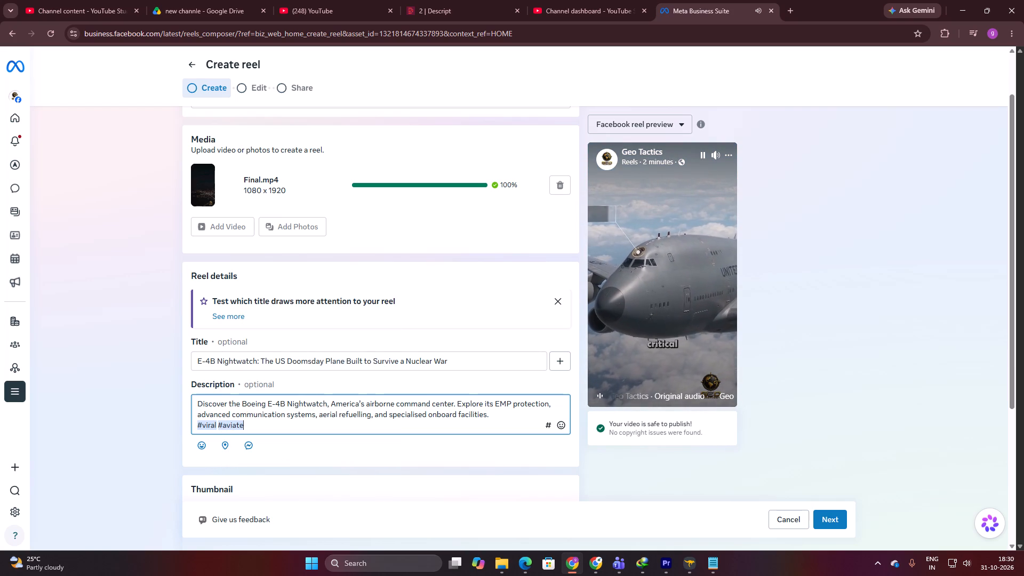
key("BackSpace")
type("ion")
key("space")
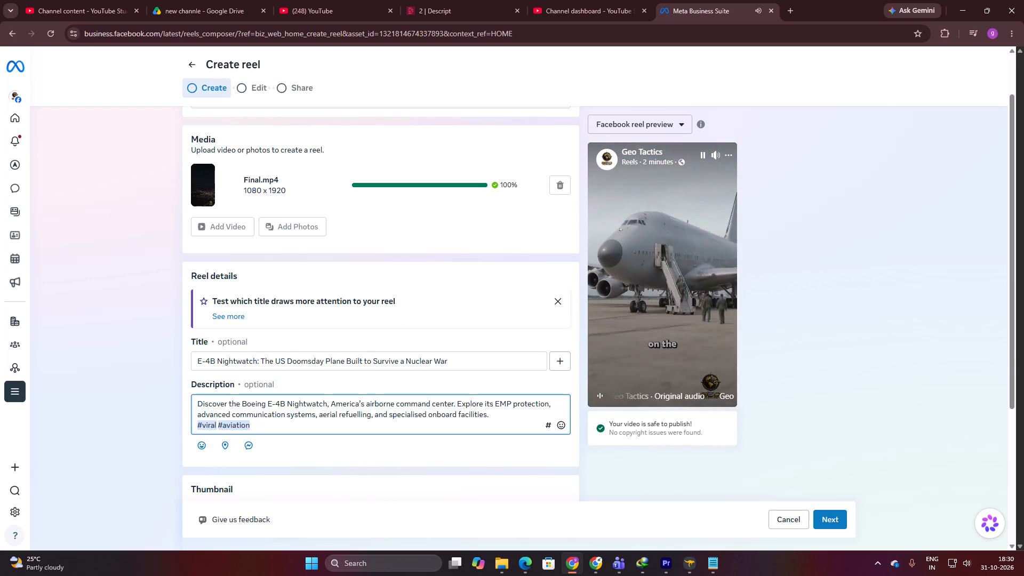
key("shift+numbersign")
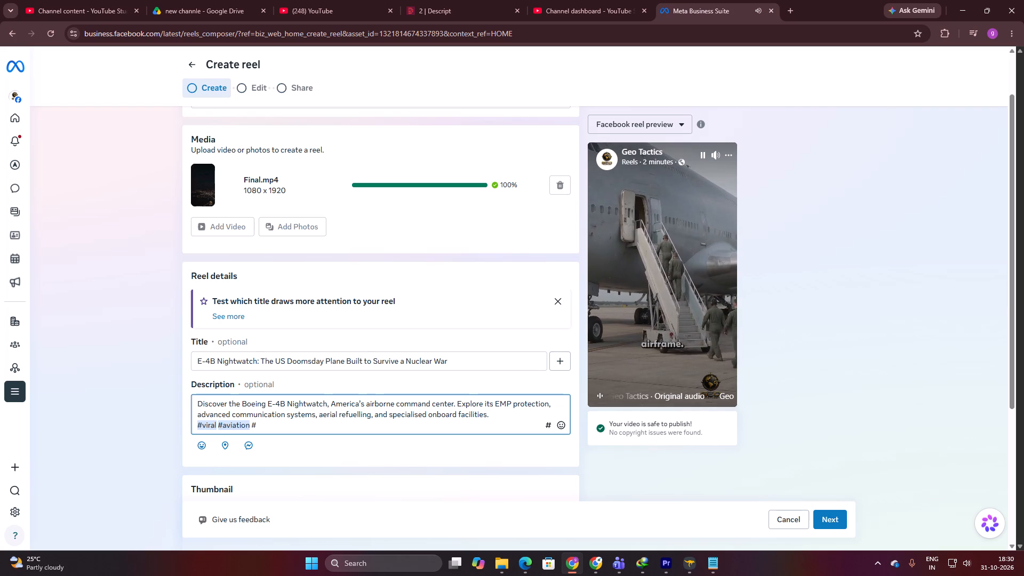
type("Avia")
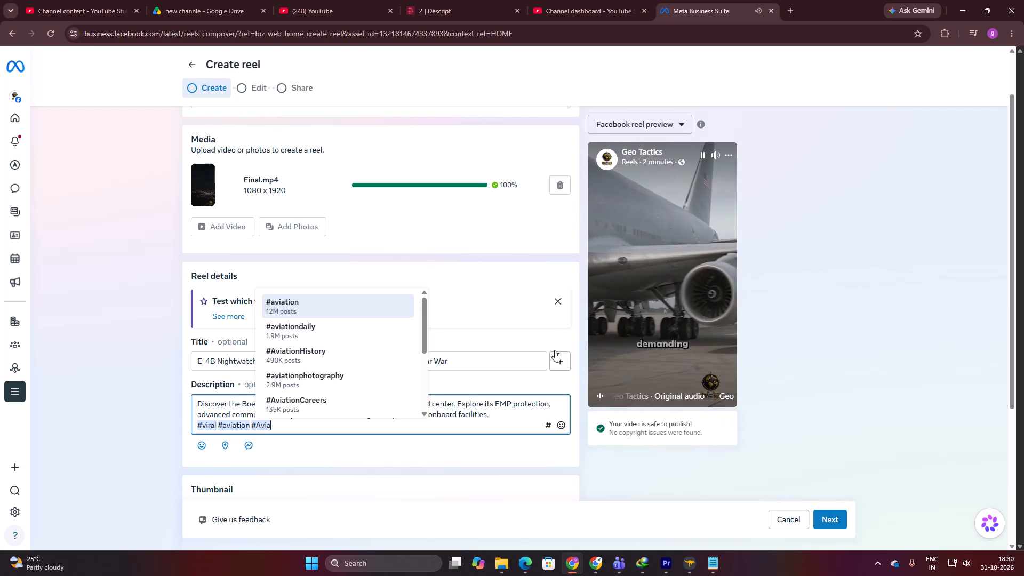
left_click(324, 325)
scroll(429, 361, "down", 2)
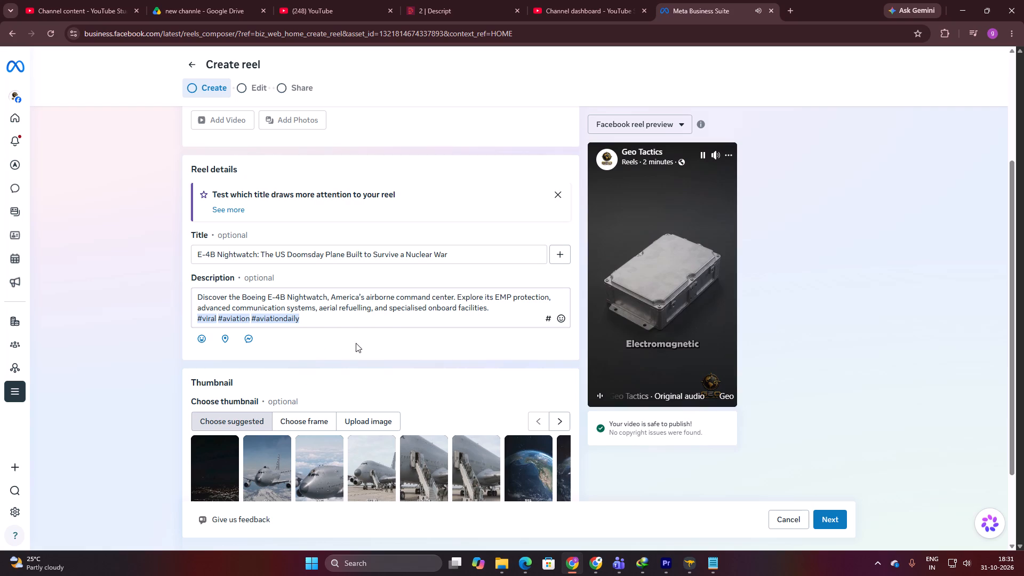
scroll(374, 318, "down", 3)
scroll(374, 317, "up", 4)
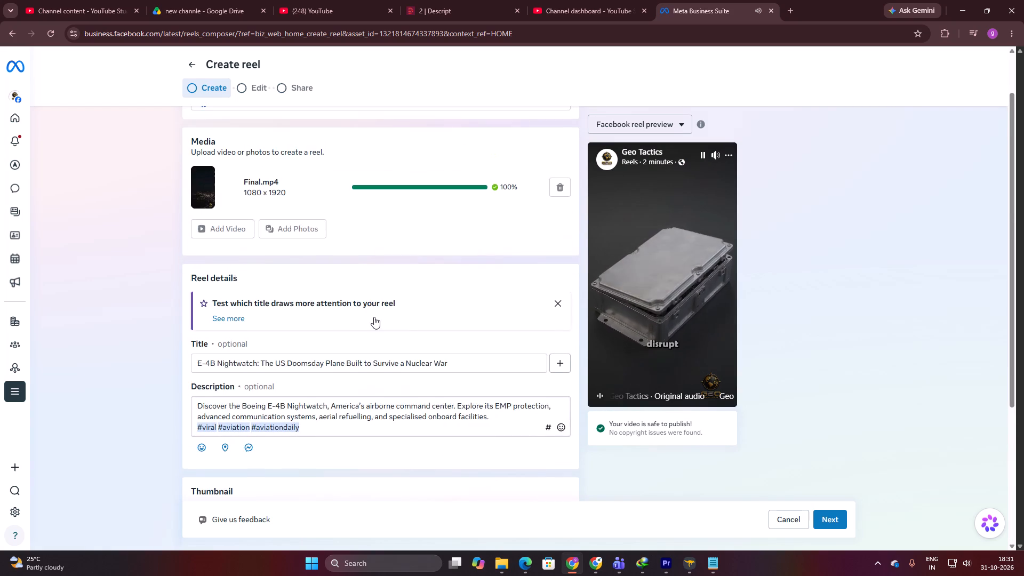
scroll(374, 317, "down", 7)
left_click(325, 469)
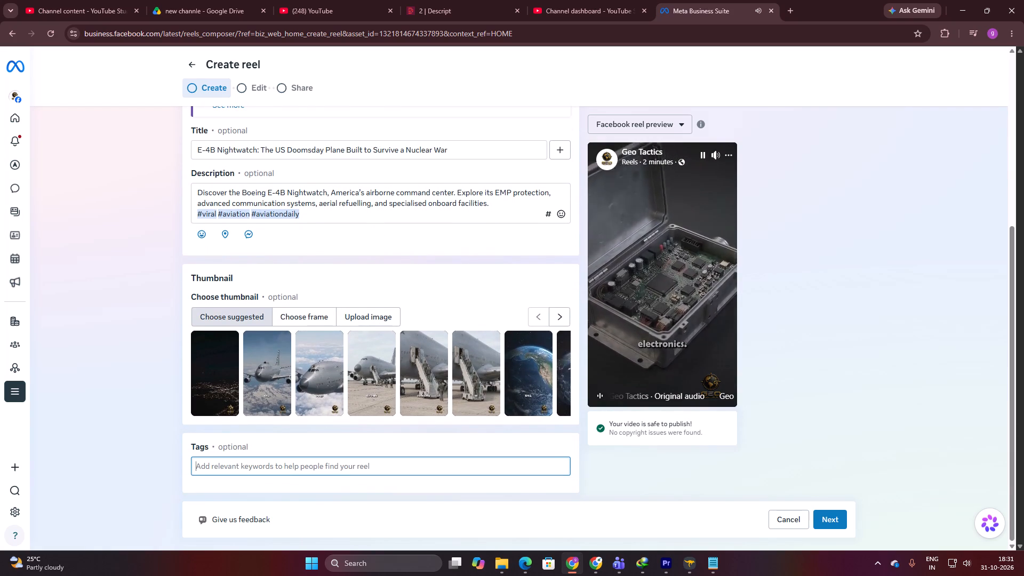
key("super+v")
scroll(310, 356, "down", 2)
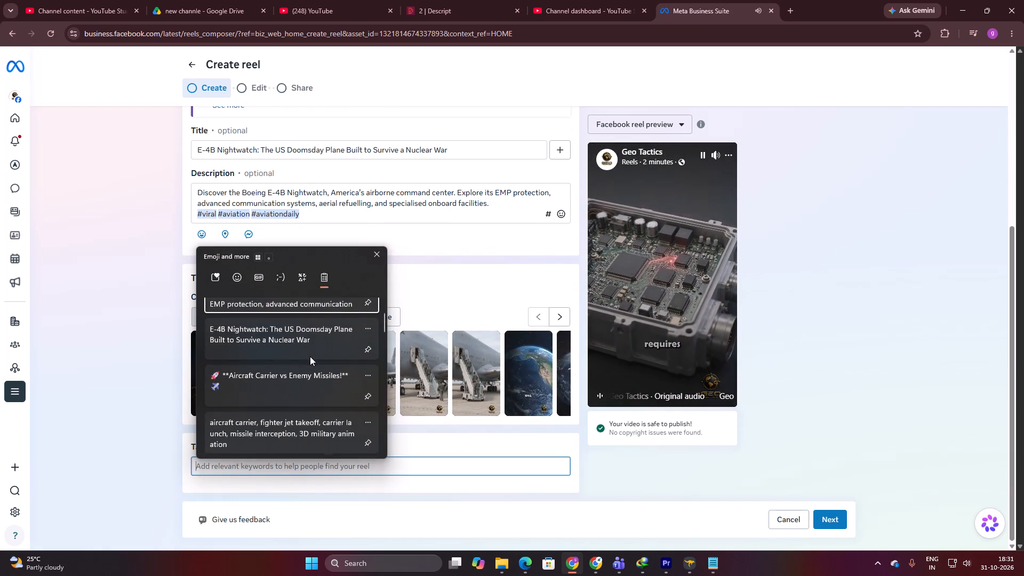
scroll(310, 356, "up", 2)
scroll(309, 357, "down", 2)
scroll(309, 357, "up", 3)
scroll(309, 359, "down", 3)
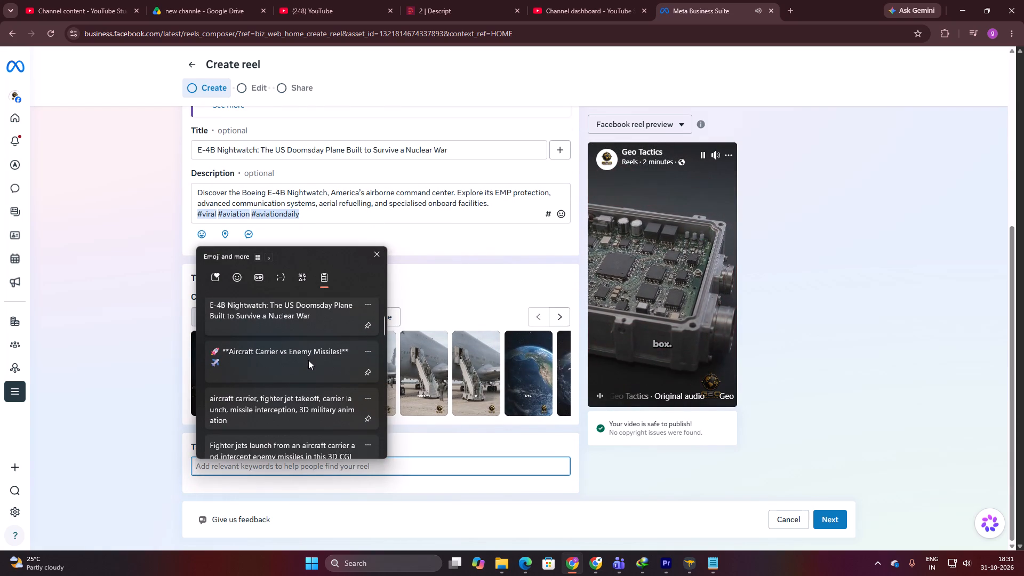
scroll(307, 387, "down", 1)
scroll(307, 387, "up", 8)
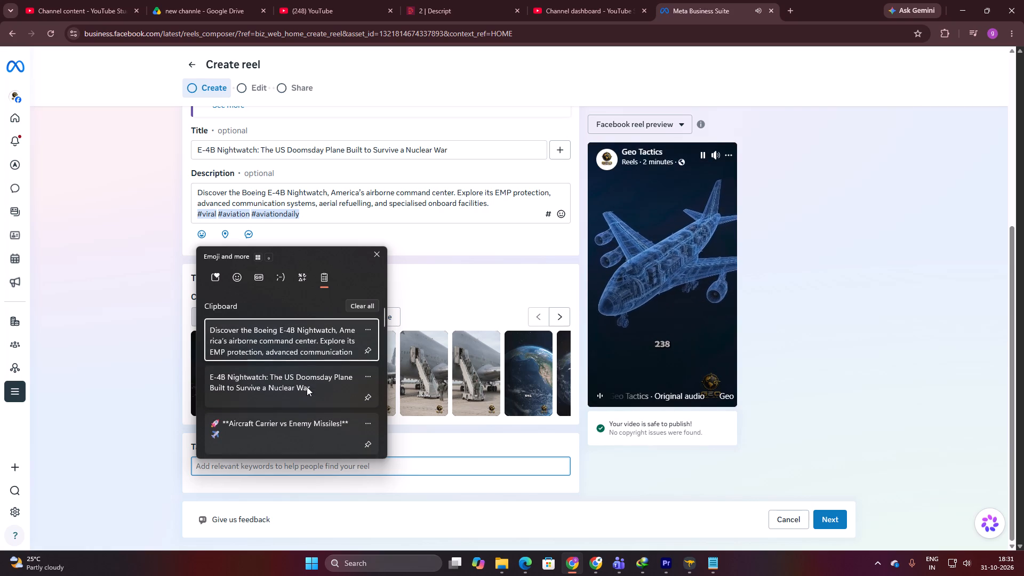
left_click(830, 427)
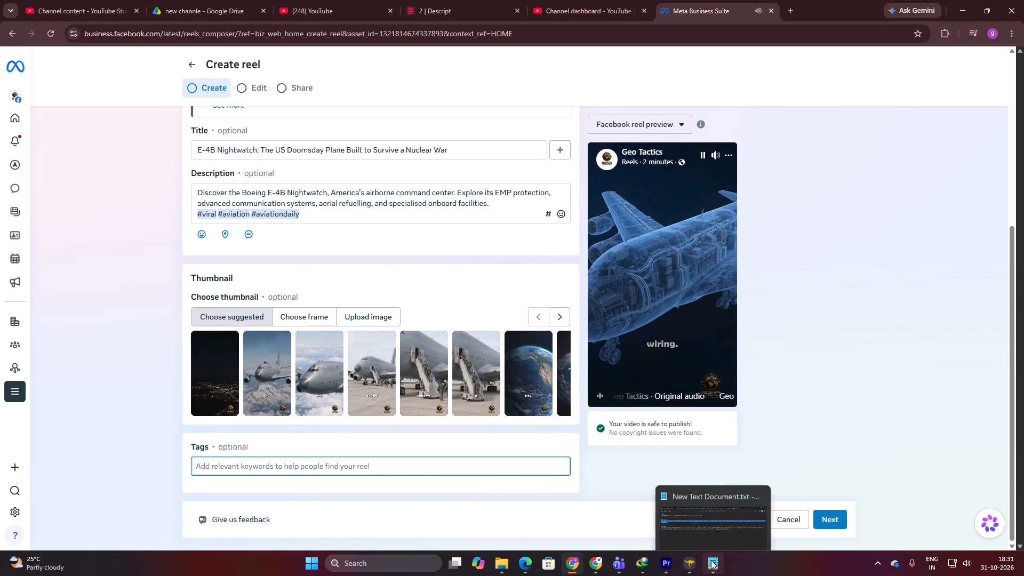
Copy the SEO tags list beginning "E-4B Nightwatch, Doomsday Plane" from the Notepad notes into the reel's tags.
left_click(711, 560)
left_click_drag(694, 254, 619, 245)
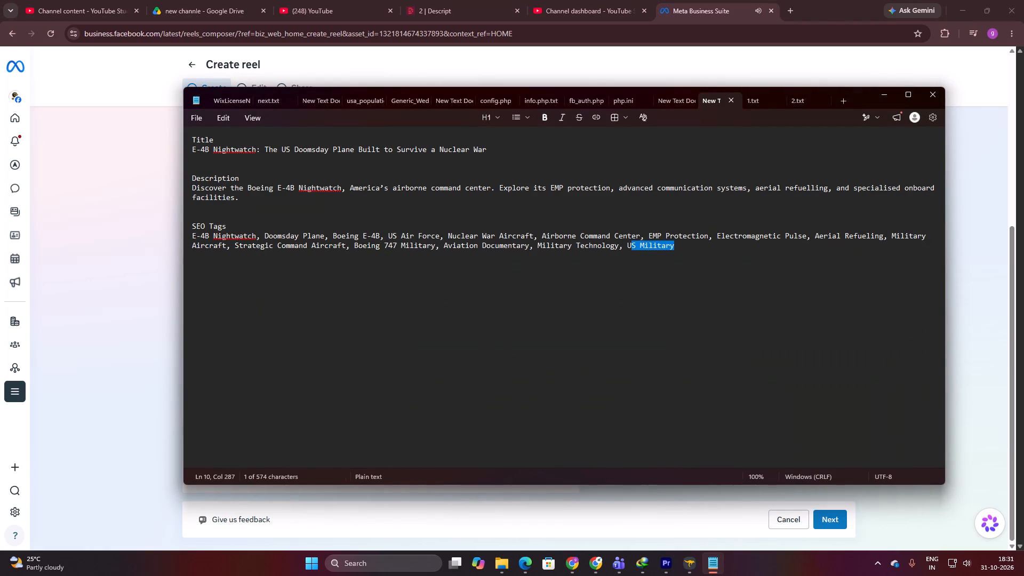
left_click_drag(619, 245, 169, 234)
right_click(277, 246)
left_click(331, 266)
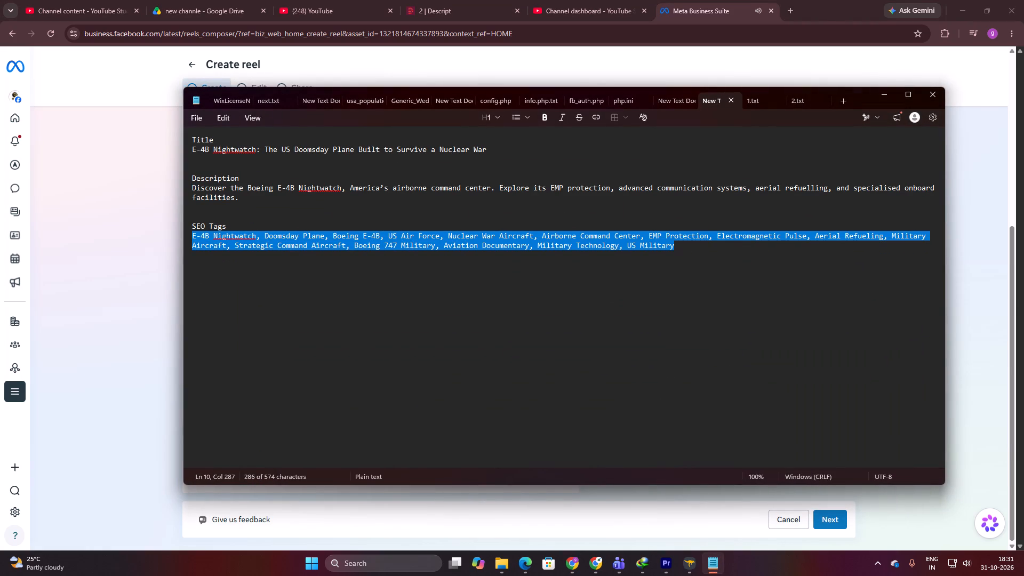
left_click(879, 91)
left_click(291, 465)
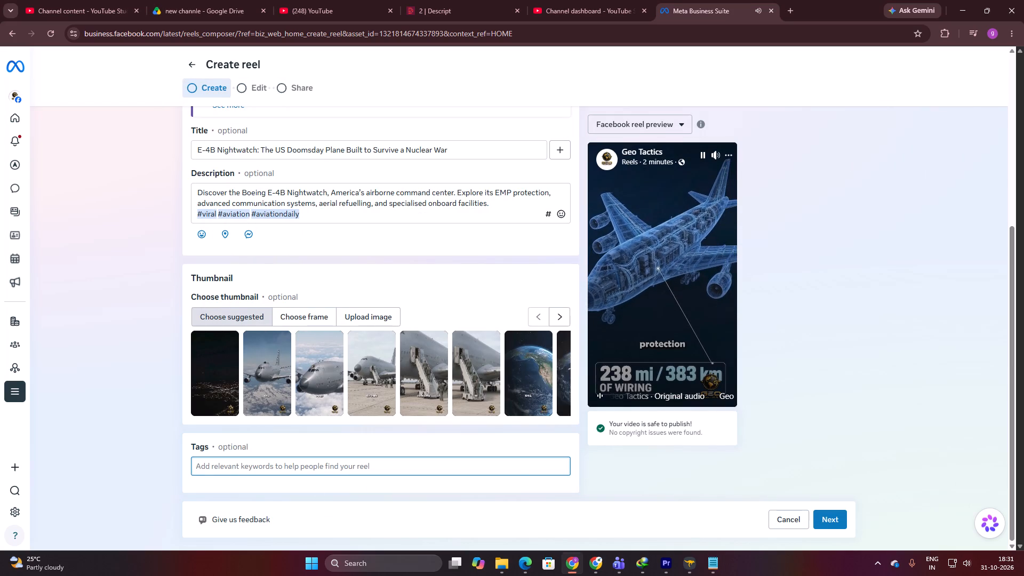
key("ctrl+v")
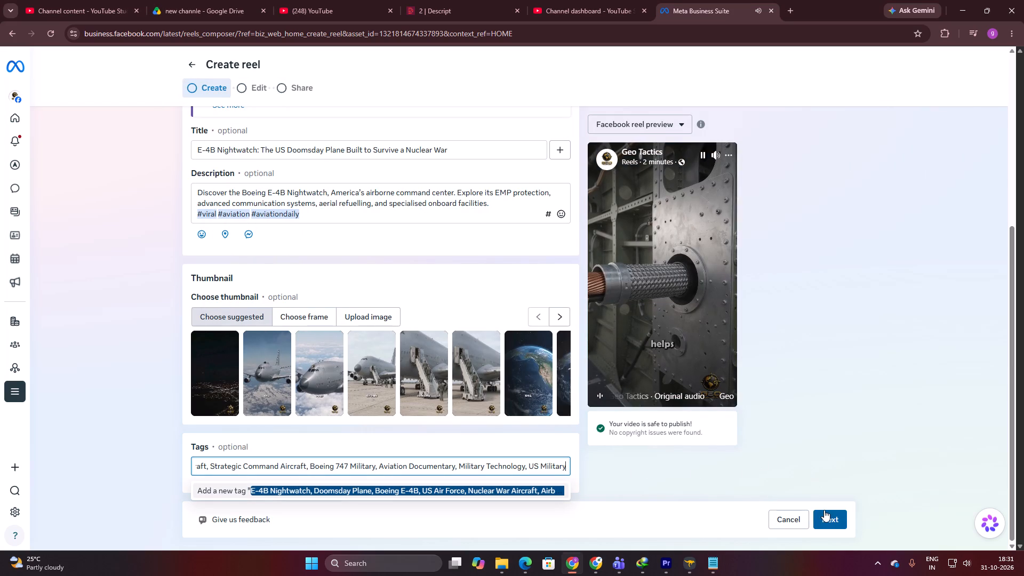
Advance the reel to the Share stage and set its publishing schedule to Oct 31, 2026 at 11:05 PM.
left_click(830, 516)
left_click(835, 515)
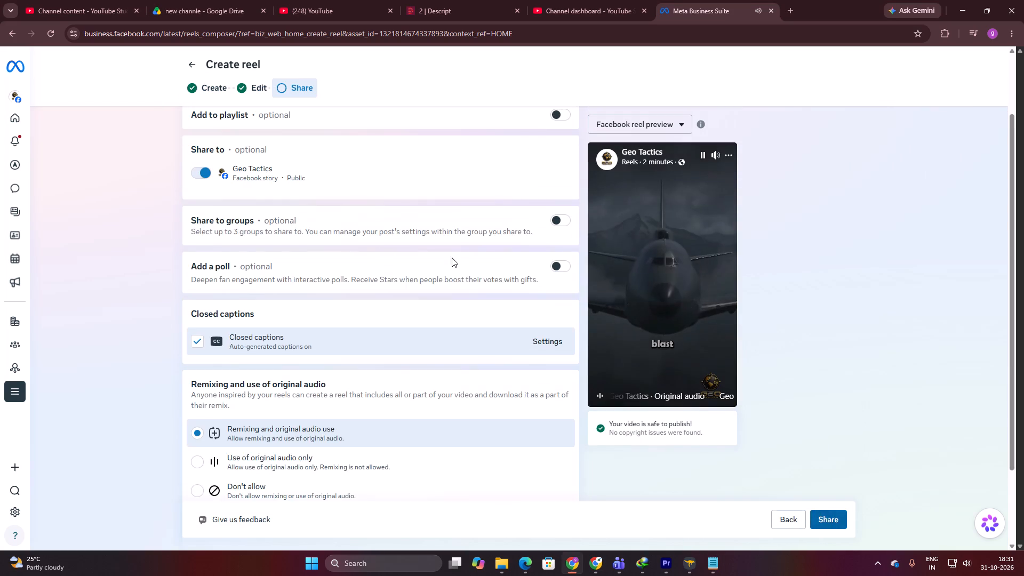
scroll(324, 273, "up", 5)
left_click(268, 148)
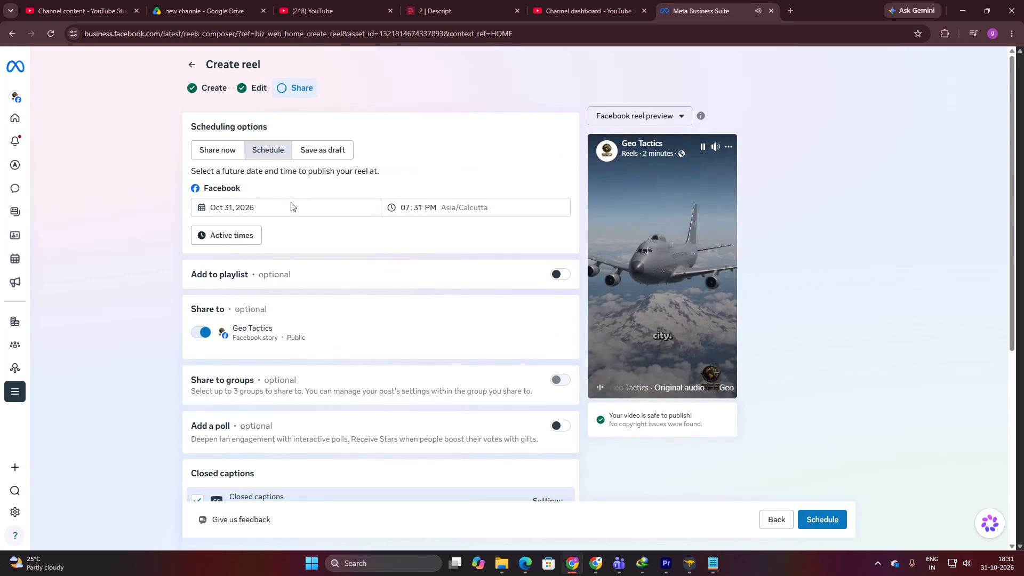
left_click(290, 210)
left_click(400, 204)
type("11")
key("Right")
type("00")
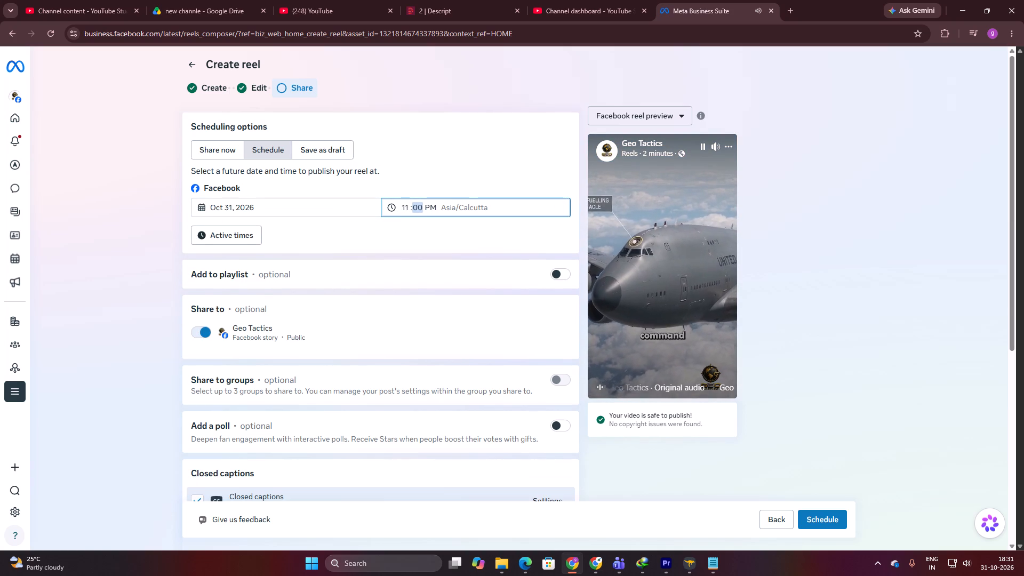
scroll(410, 252, "down", 2)
scroll(410, 251, "up", 3)
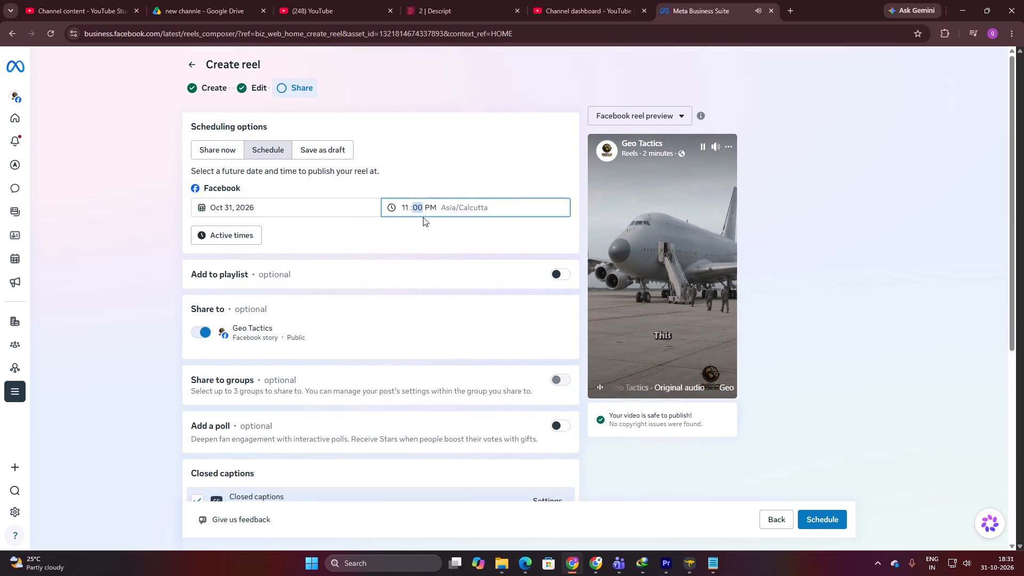
left_click(406, 206)
left_click(417, 206)
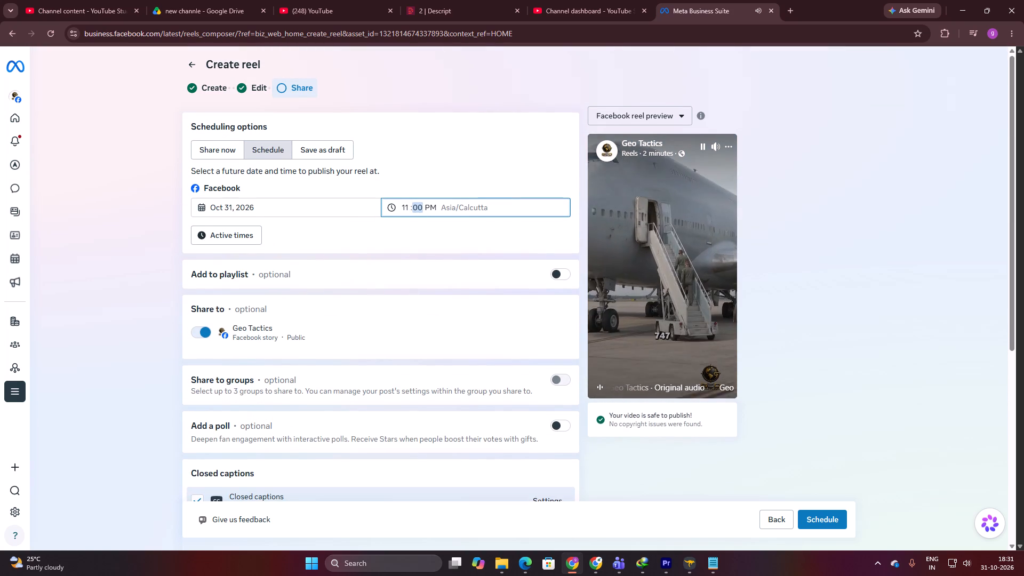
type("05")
Turn off sharing to the Geo Tactics Facebook story, choosing to stop sharing all posts.
scroll(363, 309, "down", 2)
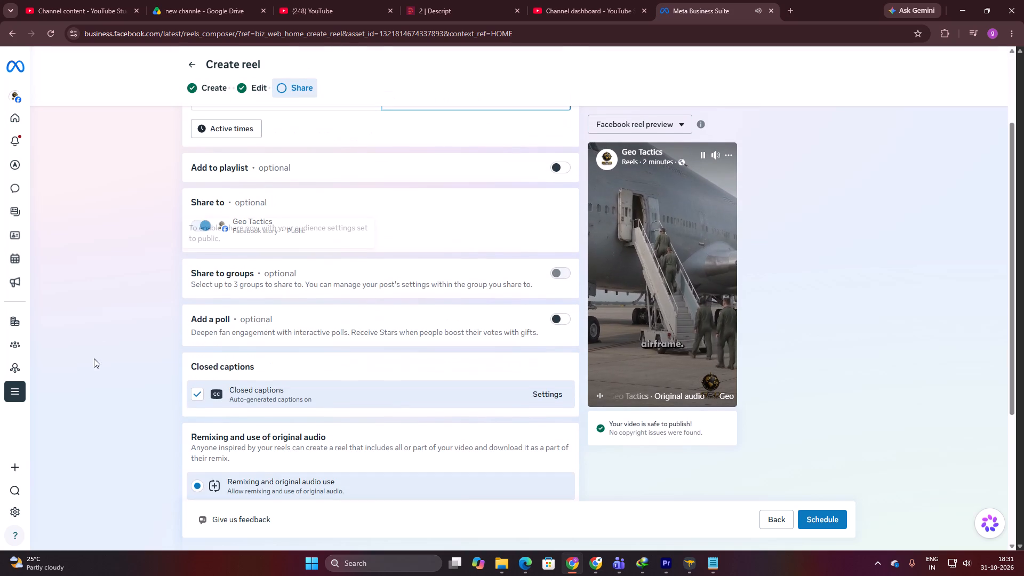
scroll(401, 274, "down", 5)
scroll(396, 270, "up", 4)
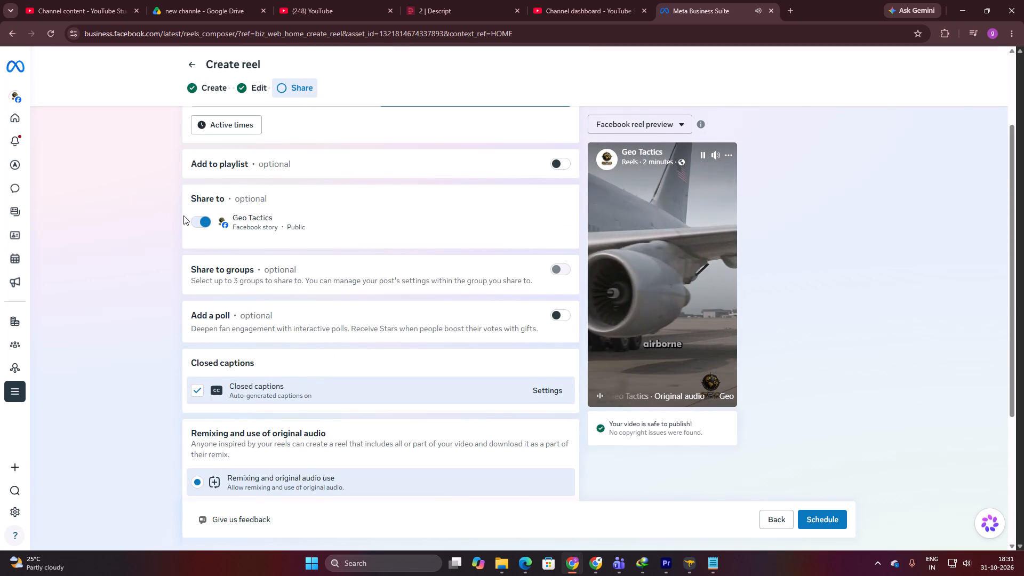
left_click(201, 226)
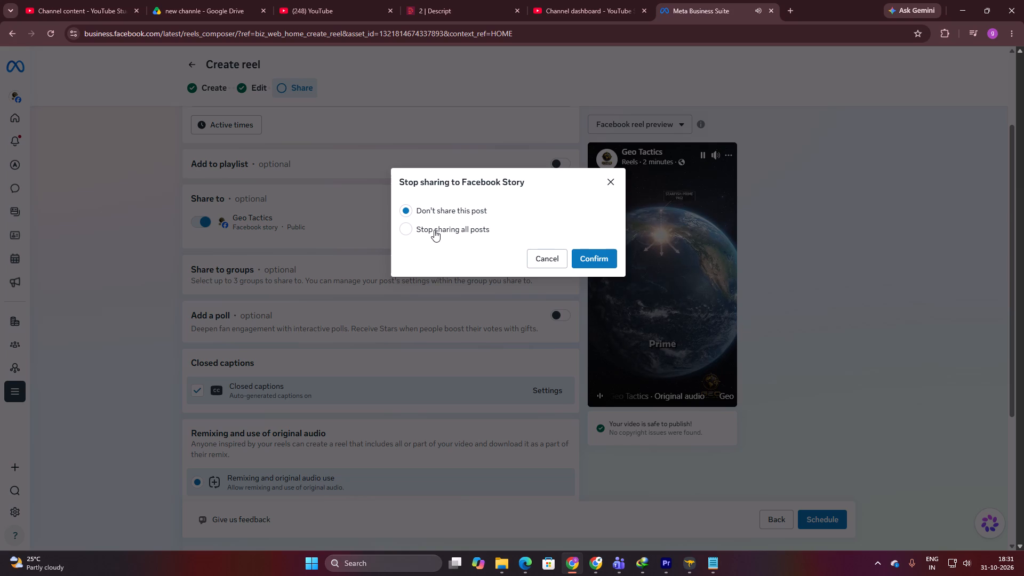
left_click(434, 230)
left_click(590, 257)
Review the remaining captions, remixing and audience settings, submit the reel for scheduled publishing, and leave the composer.
scroll(300, 231, "down", 2)
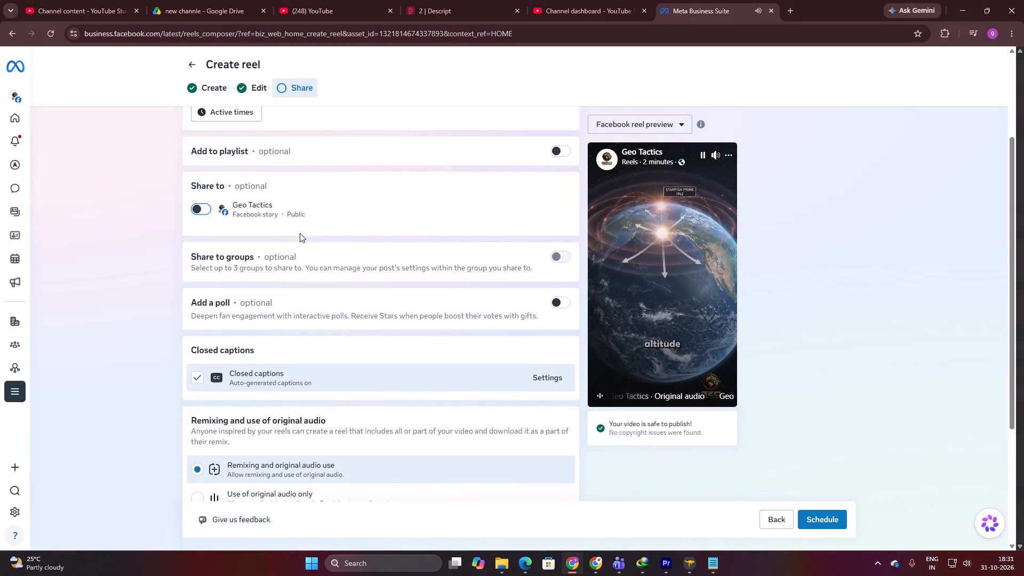
scroll(300, 233, "down", 4)
scroll(315, 408, "up", 2)
scroll(315, 408, "down", 4)
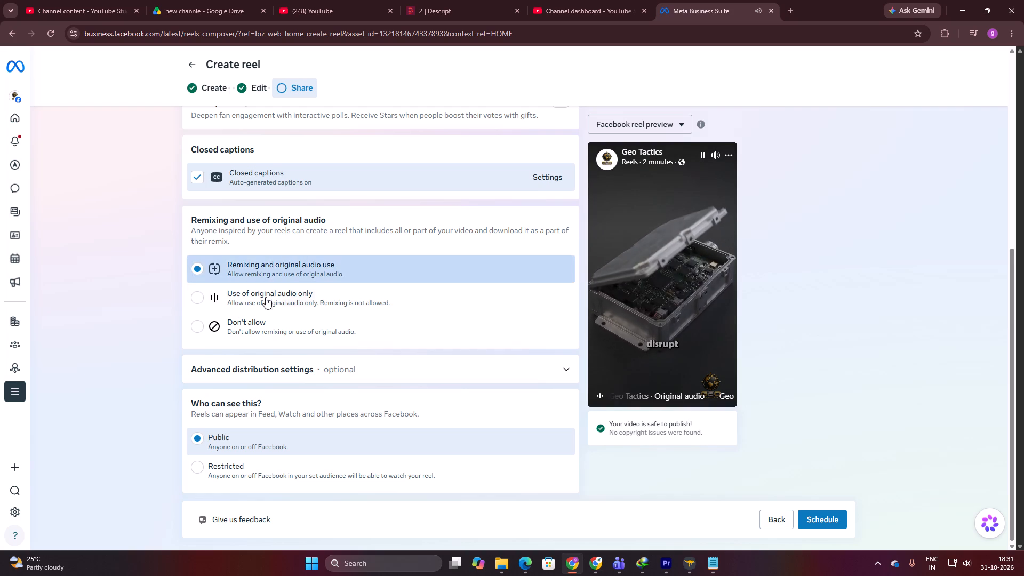
scroll(265, 301, "down", 3)
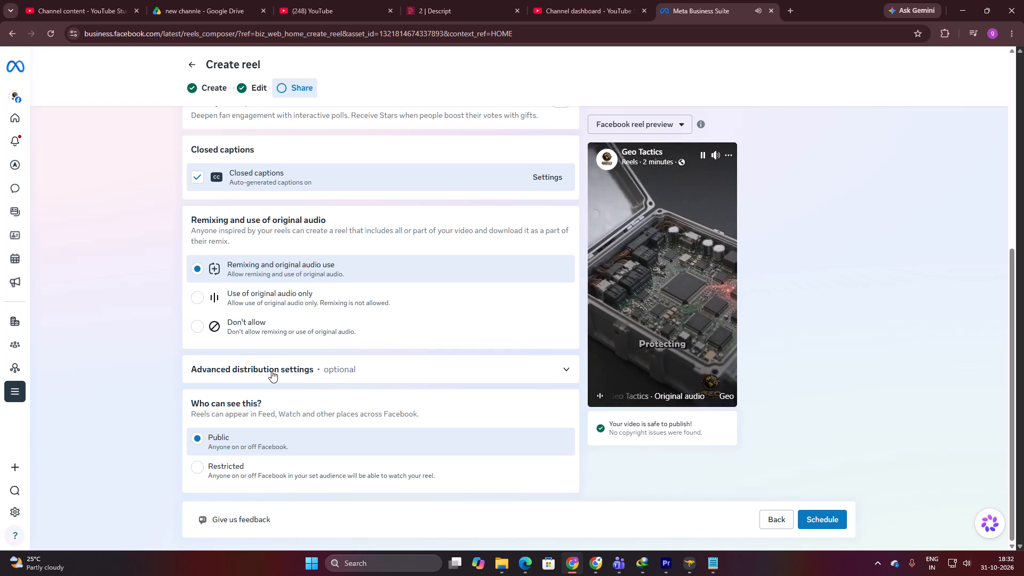
scroll(271, 371, "up", 19)
scroll(270, 373, "down", 15)
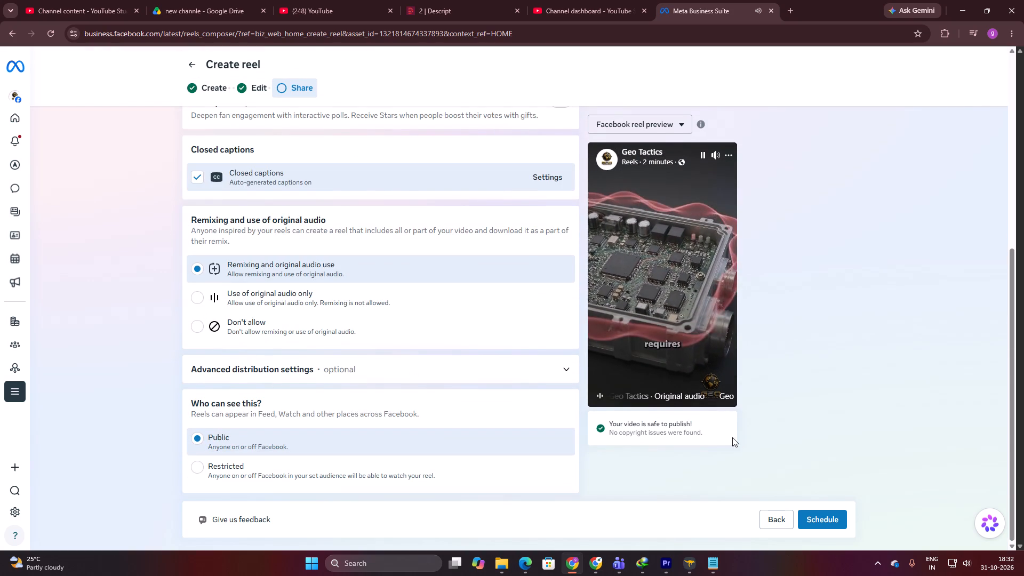
left_click(831, 515)
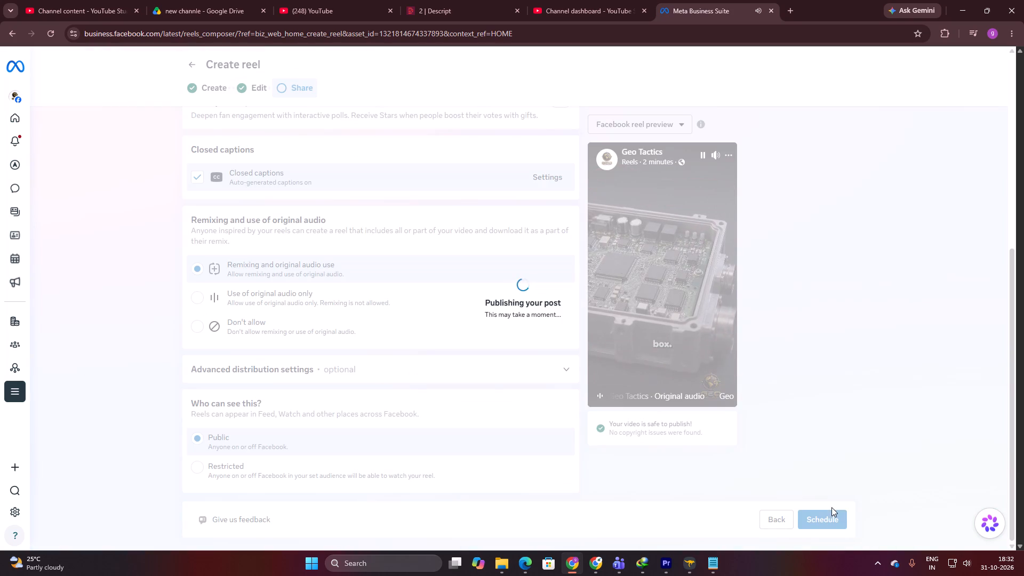
left_click(646, 259)
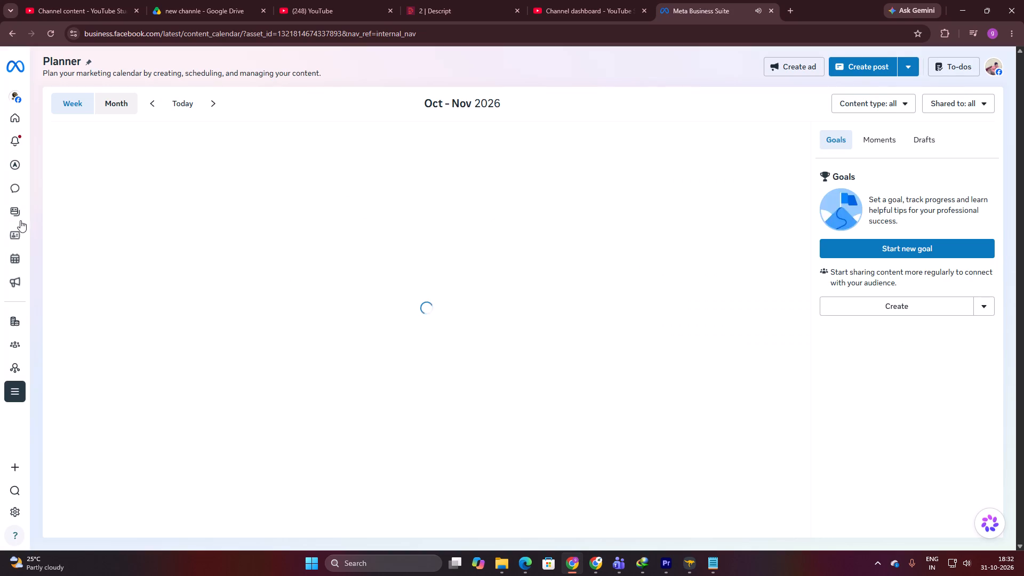
Open the page's posts and reels list and review the reach and views of the published reels.
left_click(18, 214)
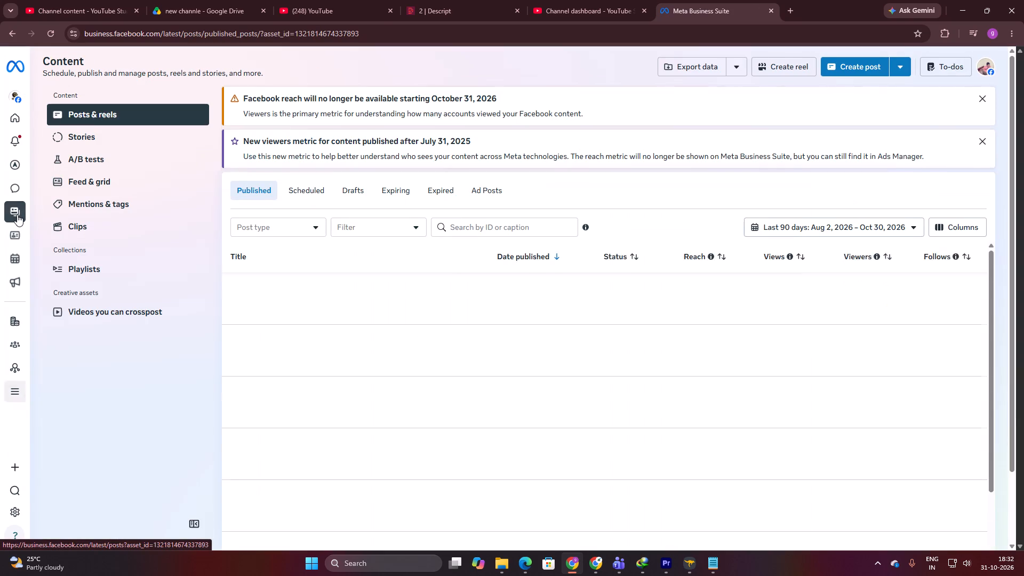
scroll(581, 330, "down", 2)
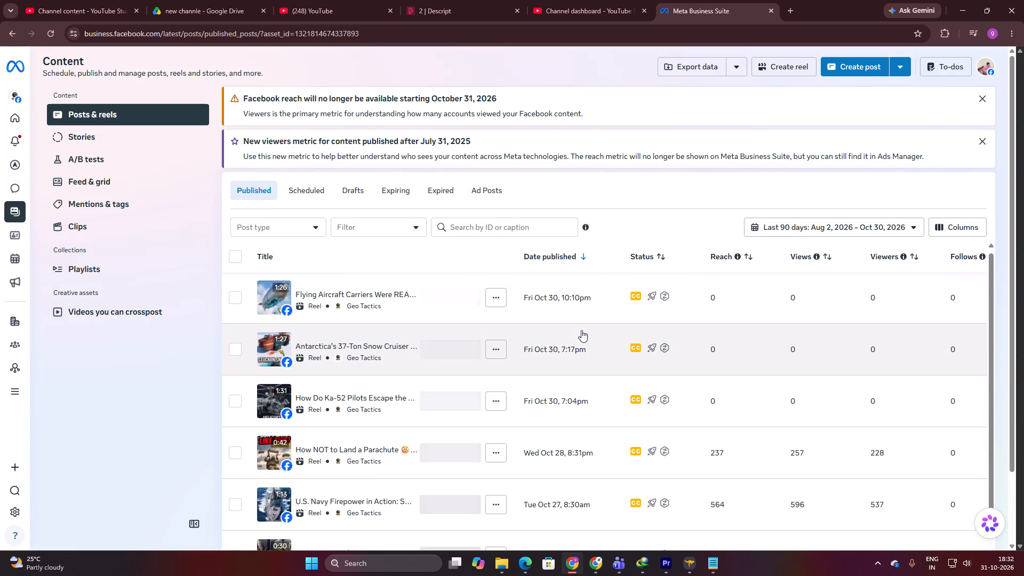
scroll(581, 330, "down", 3)
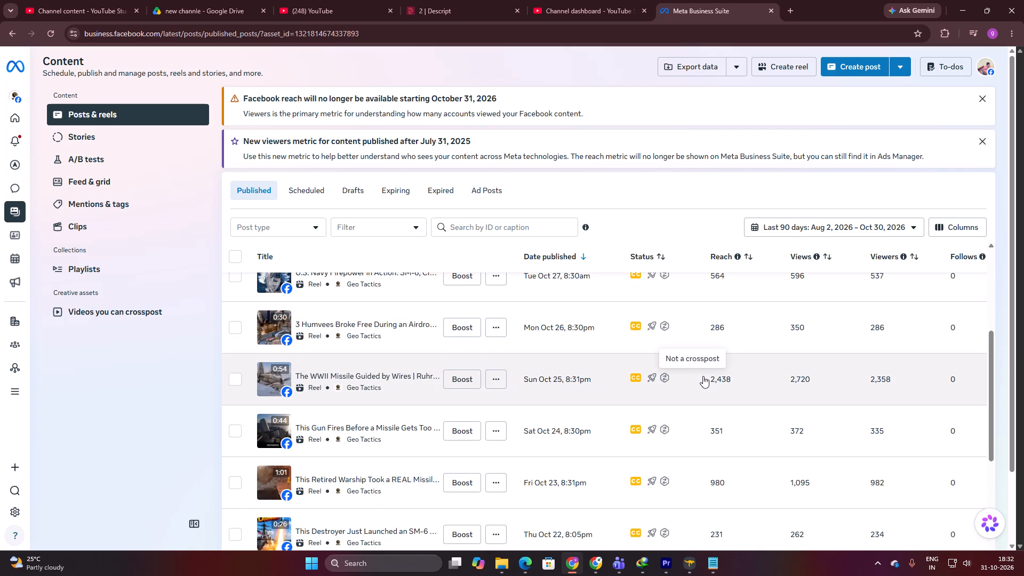
scroll(705, 380, "down", 4)
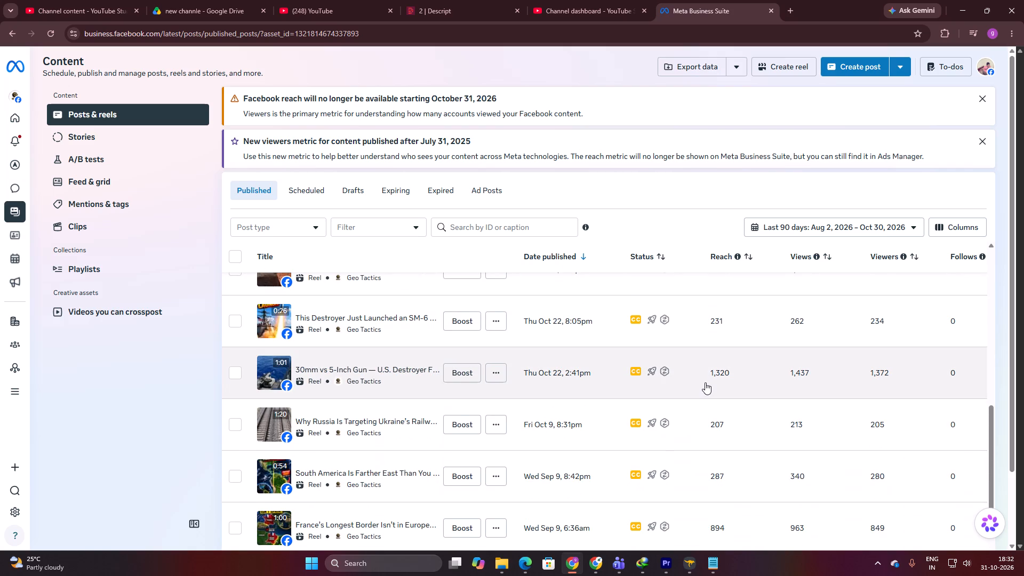
scroll(705, 382, "up", 4)
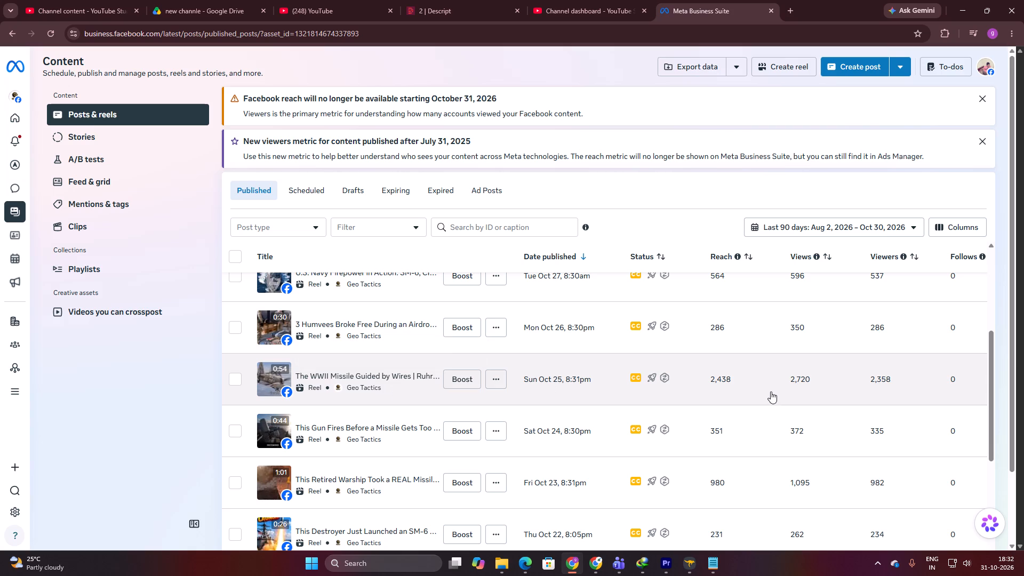
scroll(773, 393, "up", 2)
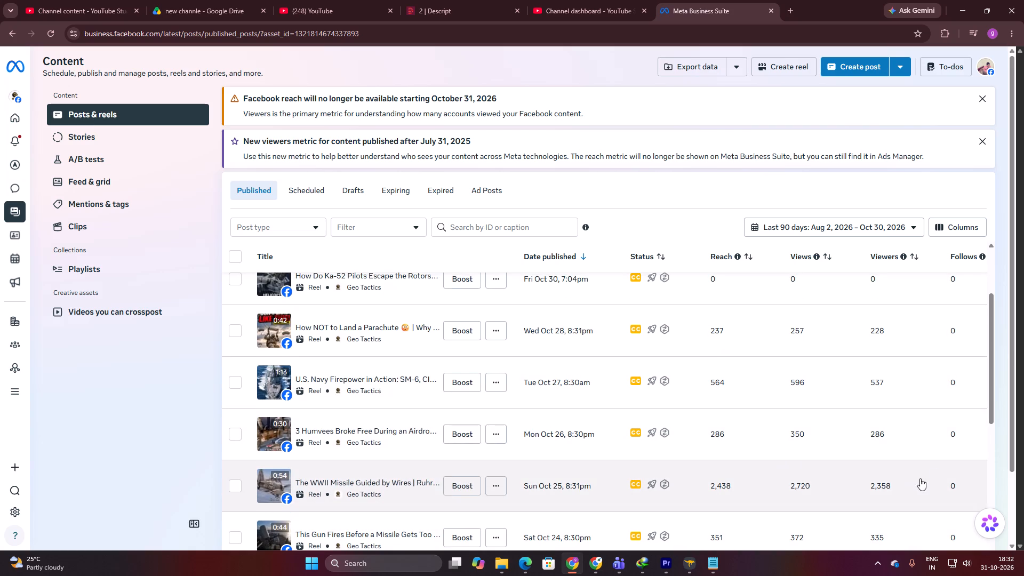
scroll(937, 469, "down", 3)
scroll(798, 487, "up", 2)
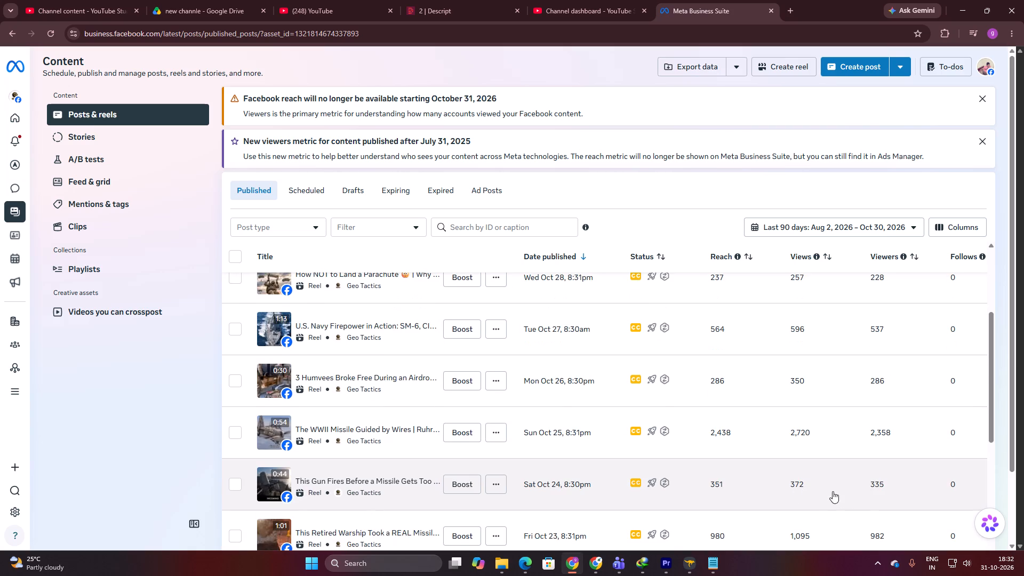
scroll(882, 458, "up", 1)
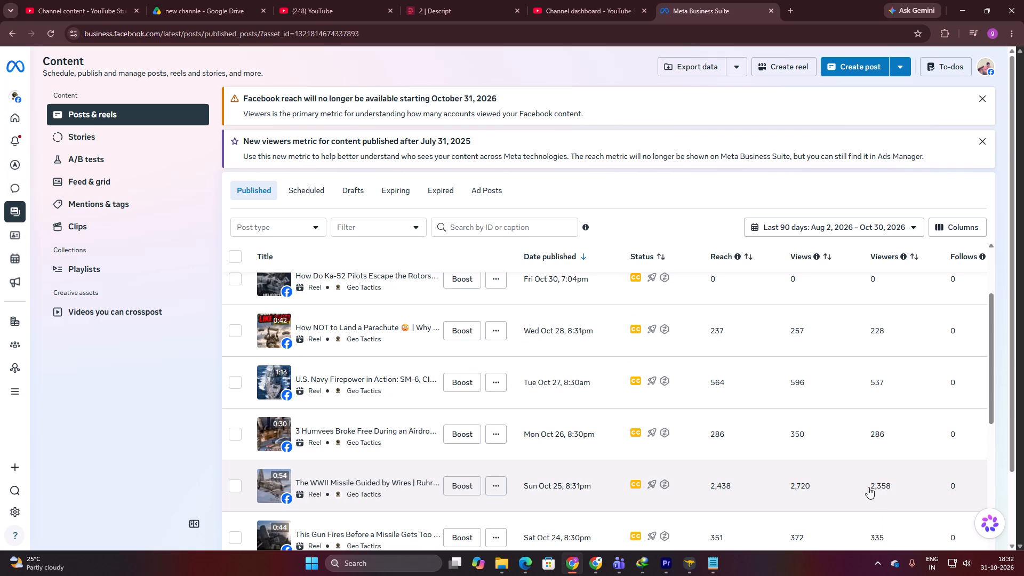
Open facebook.com in a new browser tab and switch from the personal profile to the Geo Tactics page.
left_click(795, 12)
left_click(748, 29)
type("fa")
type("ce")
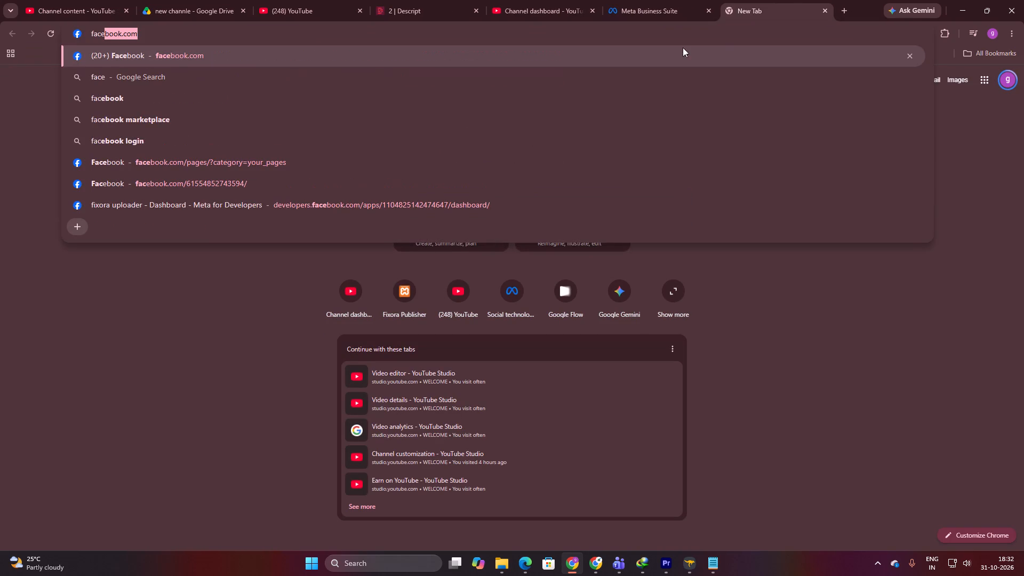
left_click(171, 59)
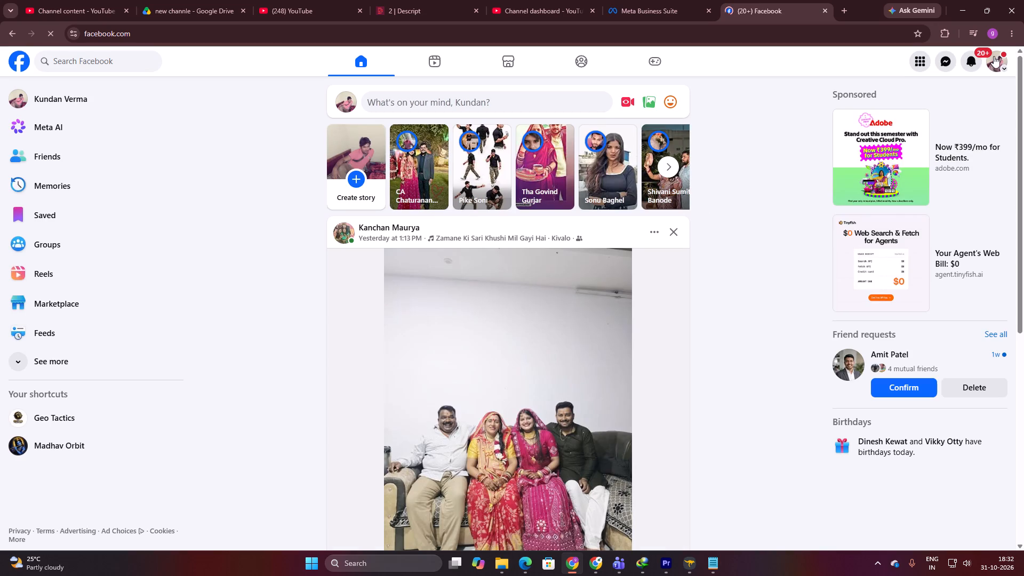
left_click(1005, 70)
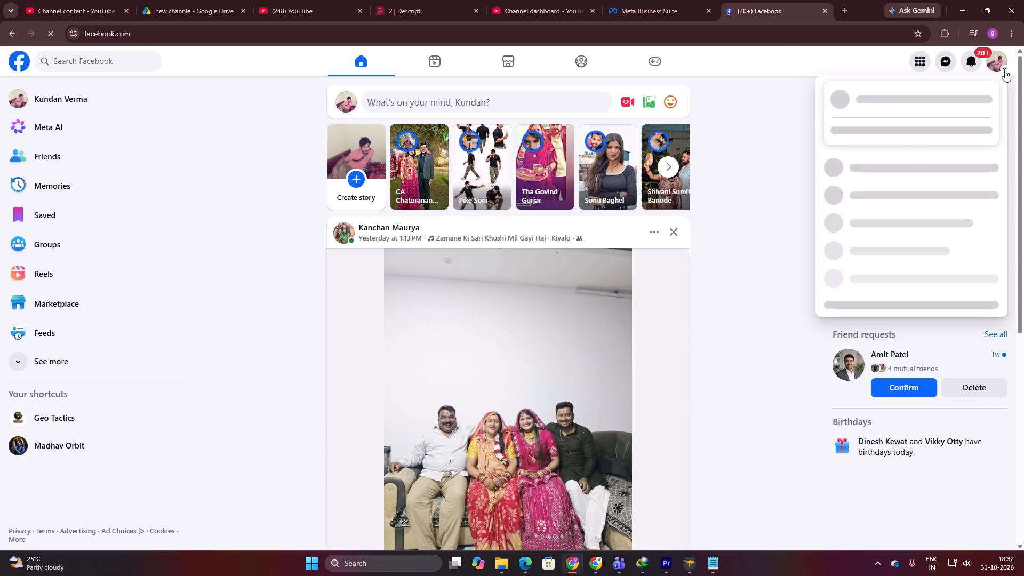
left_click(946, 130)
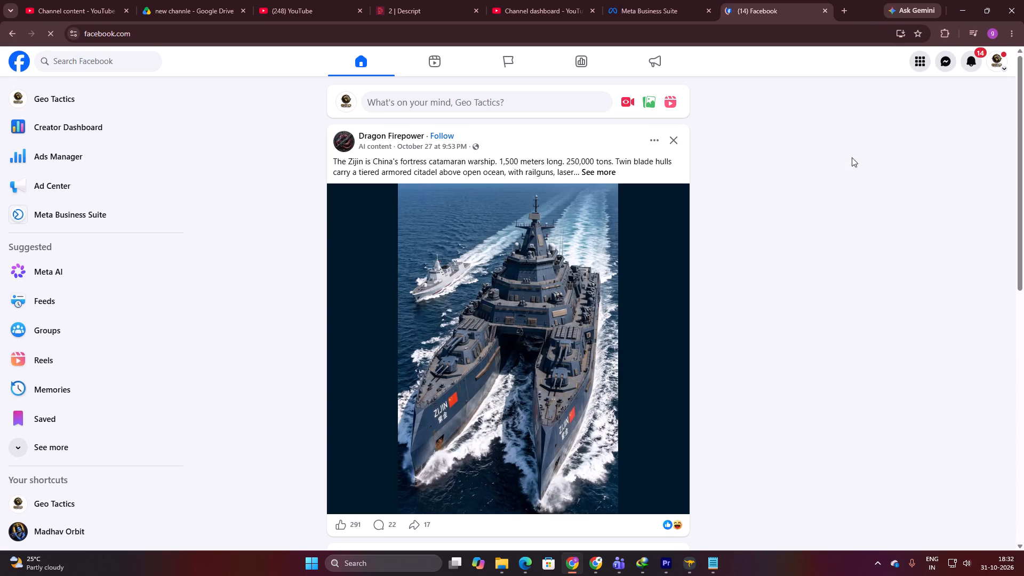
Open the Reels section of the Geo Tactics page and examine the published reels' thumbnails and view counts.
left_click(94, 102)
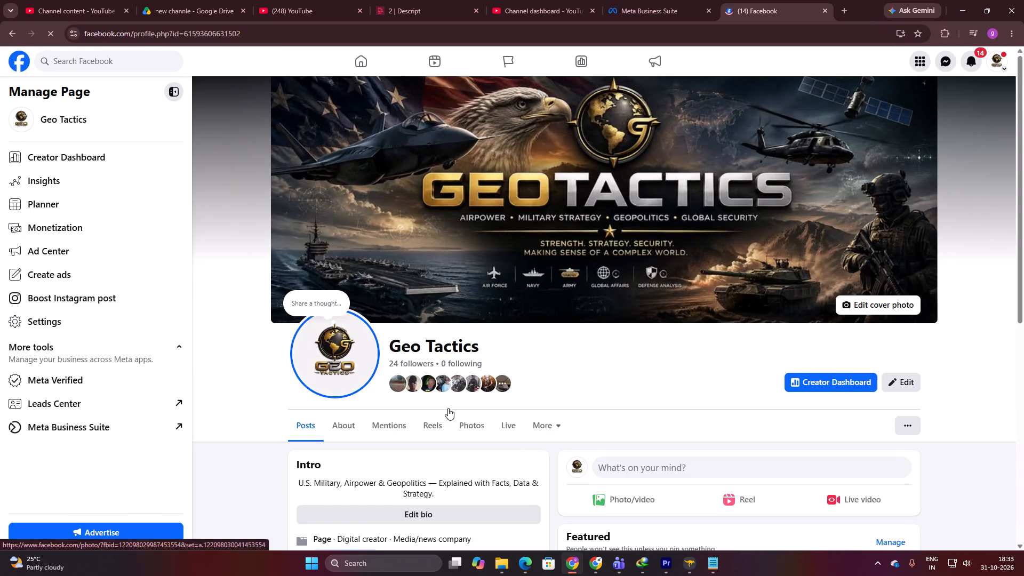
left_click(435, 431)
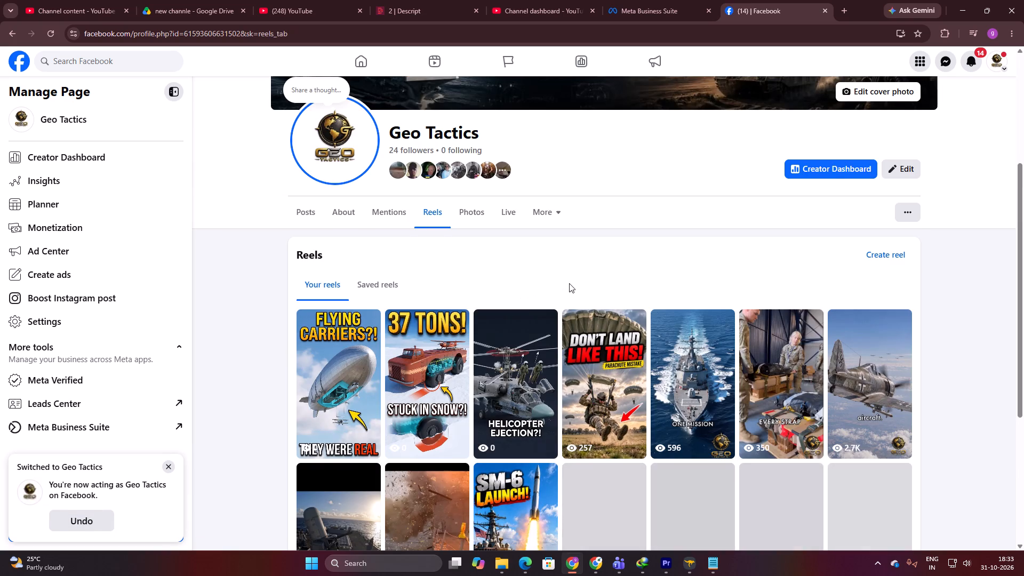
scroll(569, 283, "down", 4)
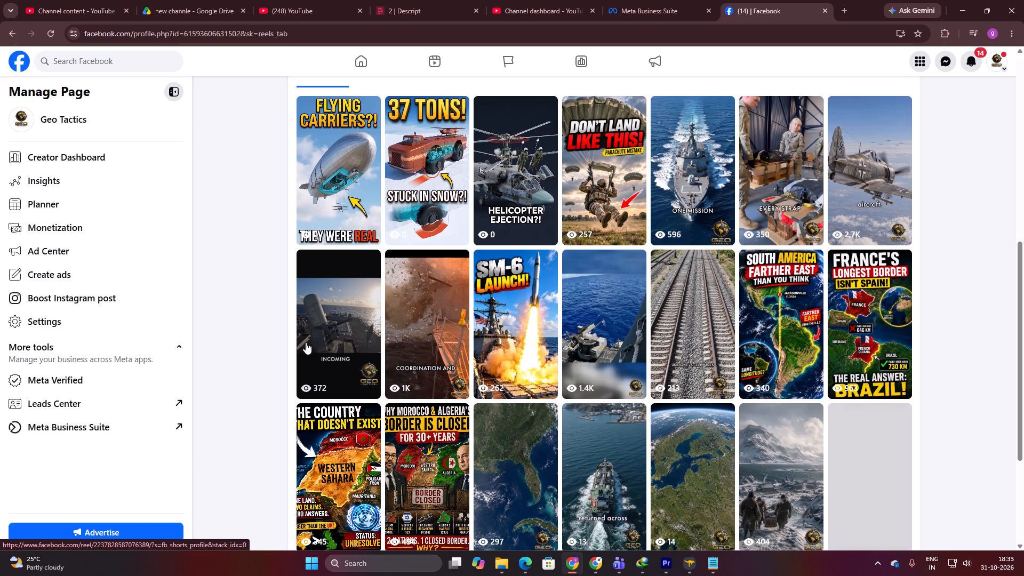
scroll(374, 300, "up", 2)
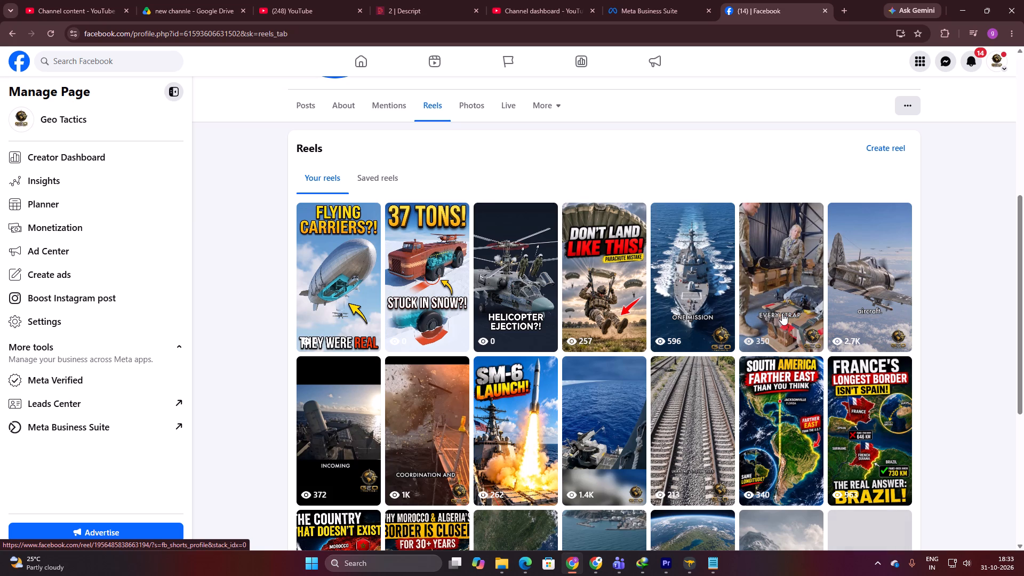
scroll(764, 377, "down", 4)
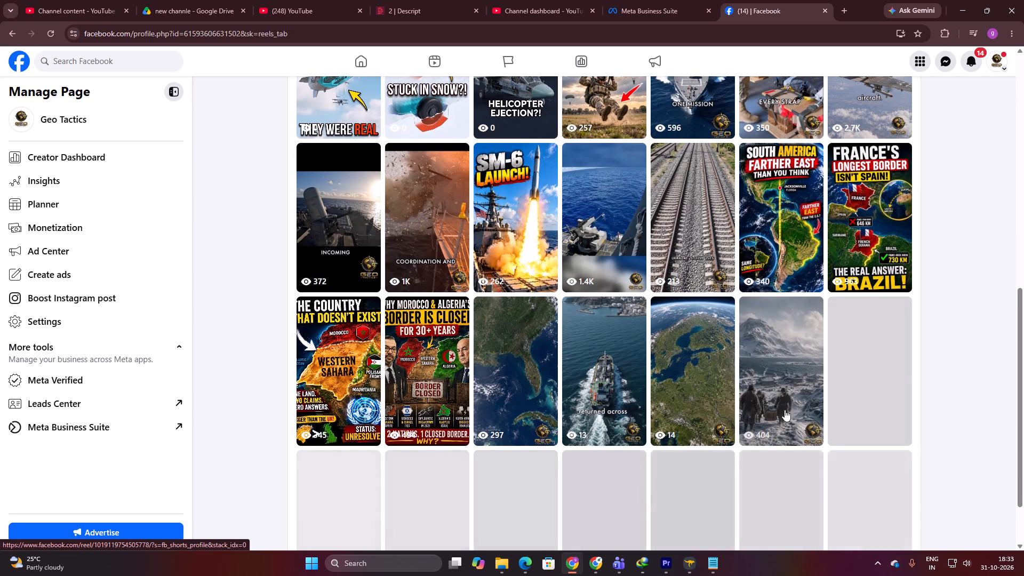
scroll(449, 402, "down", 4)
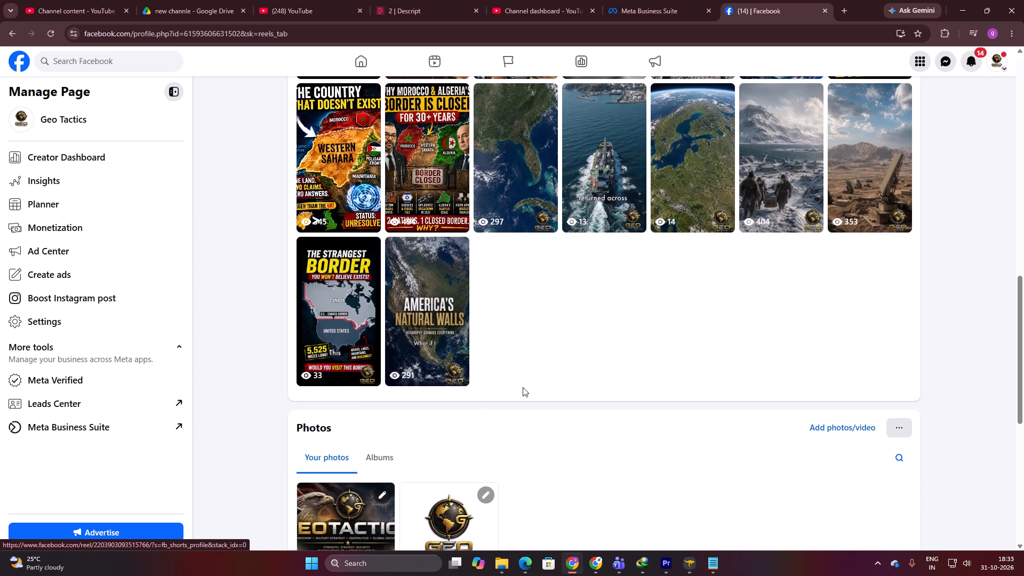
scroll(569, 342, "up", 3)
scroll(504, 429, "up", 12)
scroll(476, 457, "down", 11)
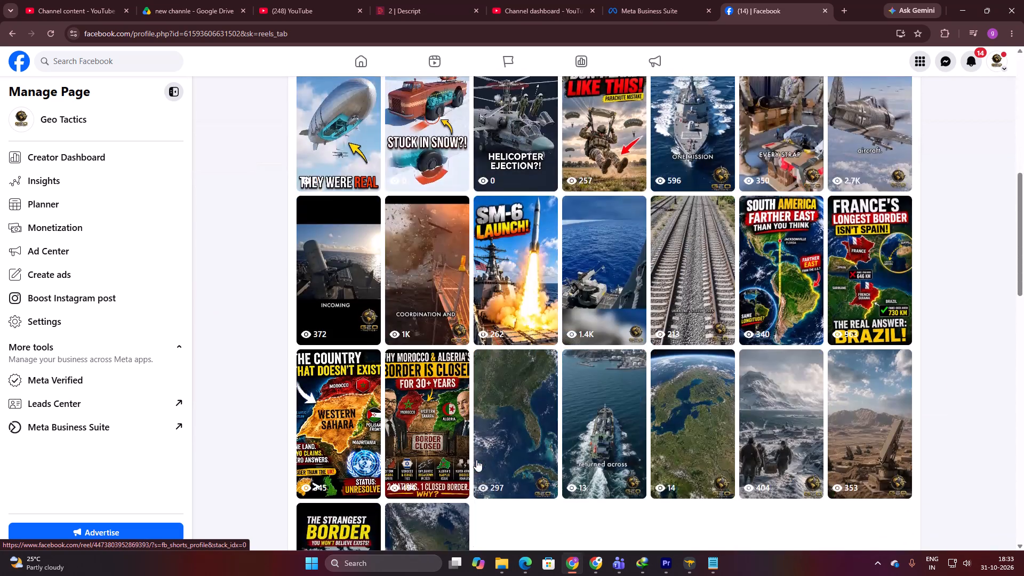
scroll(476, 460, "down", 1)
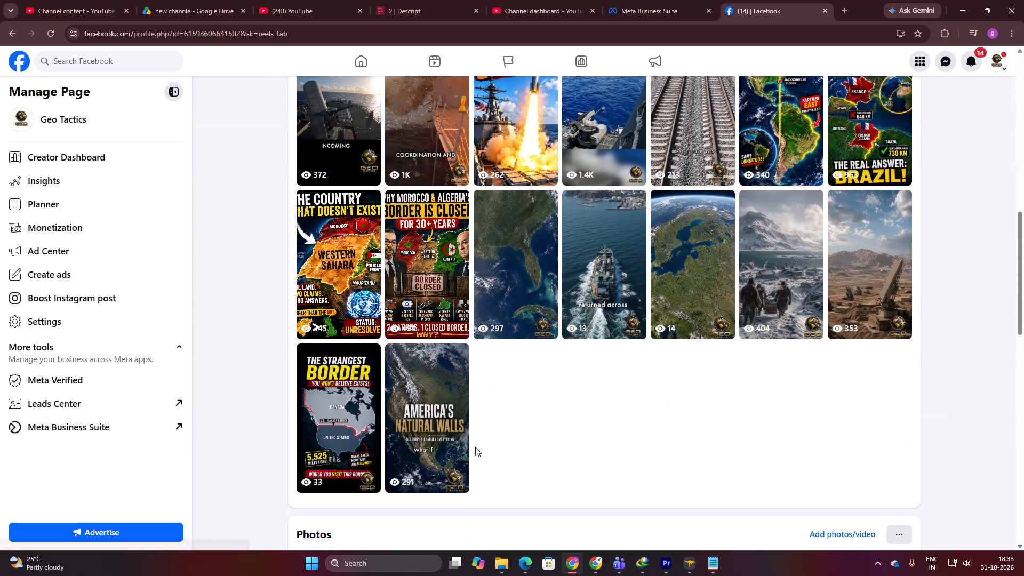
scroll(475, 447, "up", 3)
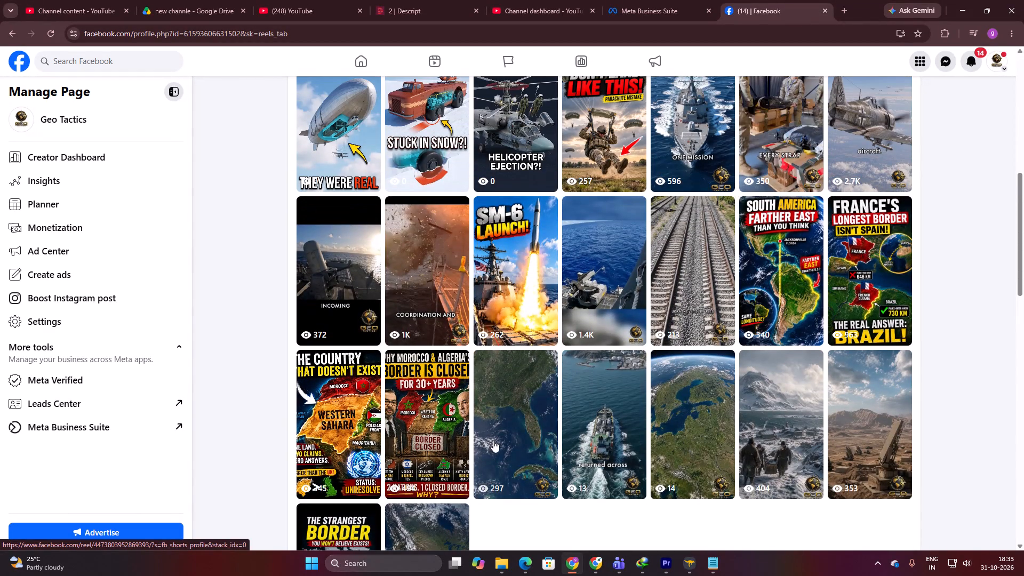
scroll(505, 451, "up", 4)
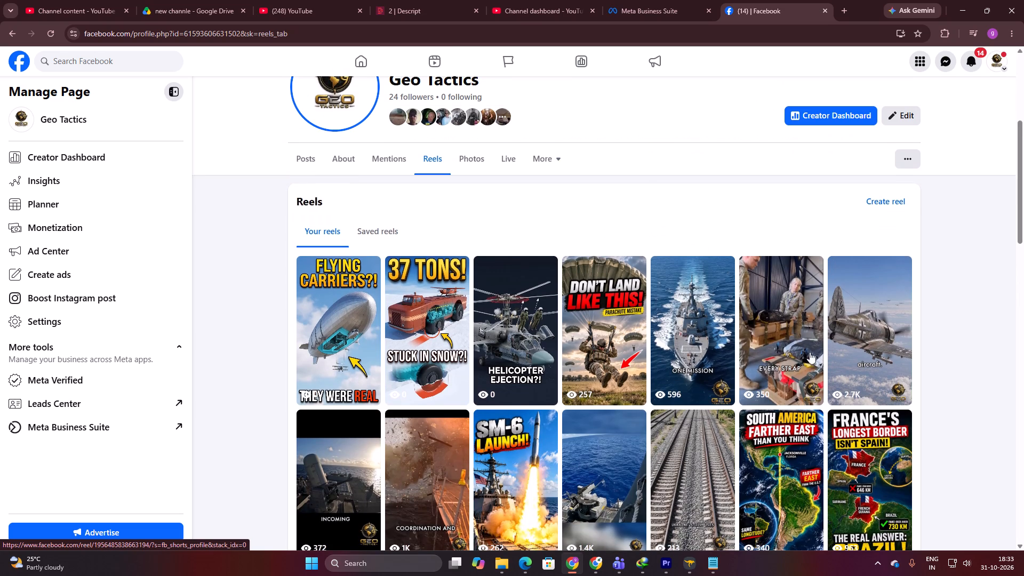
scroll(869, 369, "down", 2)
scroll(869, 369, "up", 3)
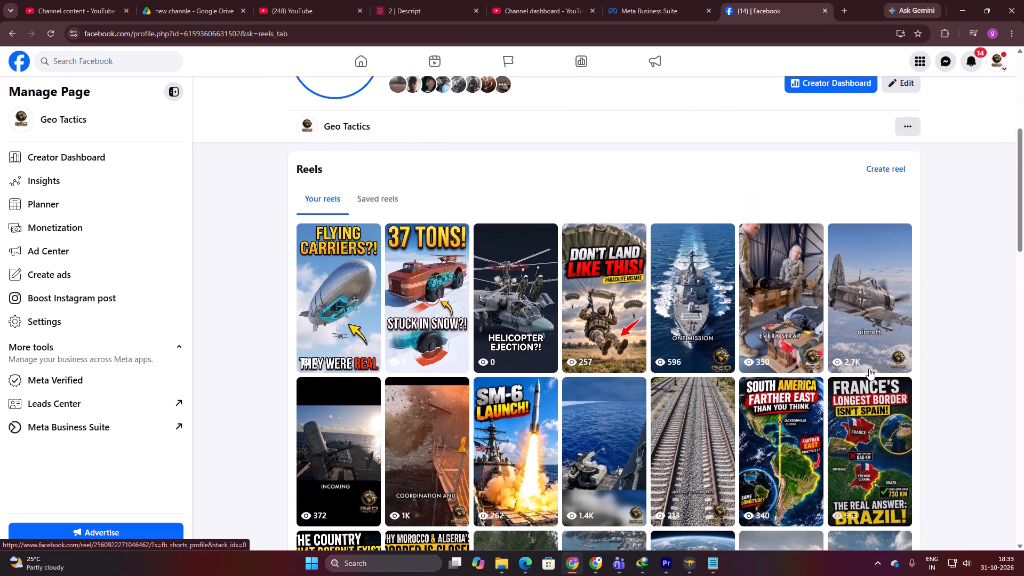
scroll(869, 369, "up", 2)
scroll(812, 473, "down", 3)
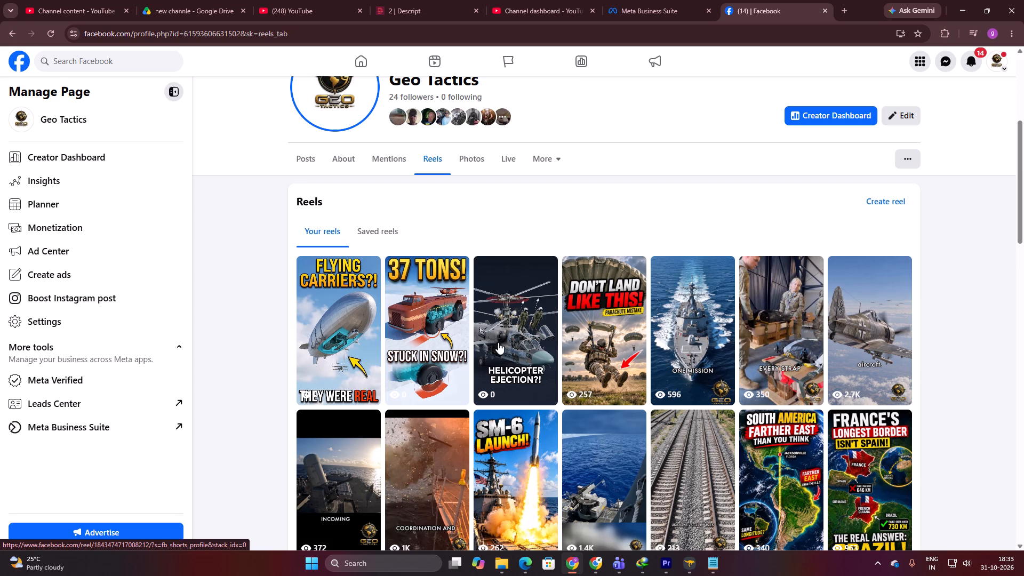
scroll(348, 435, "down", 3)
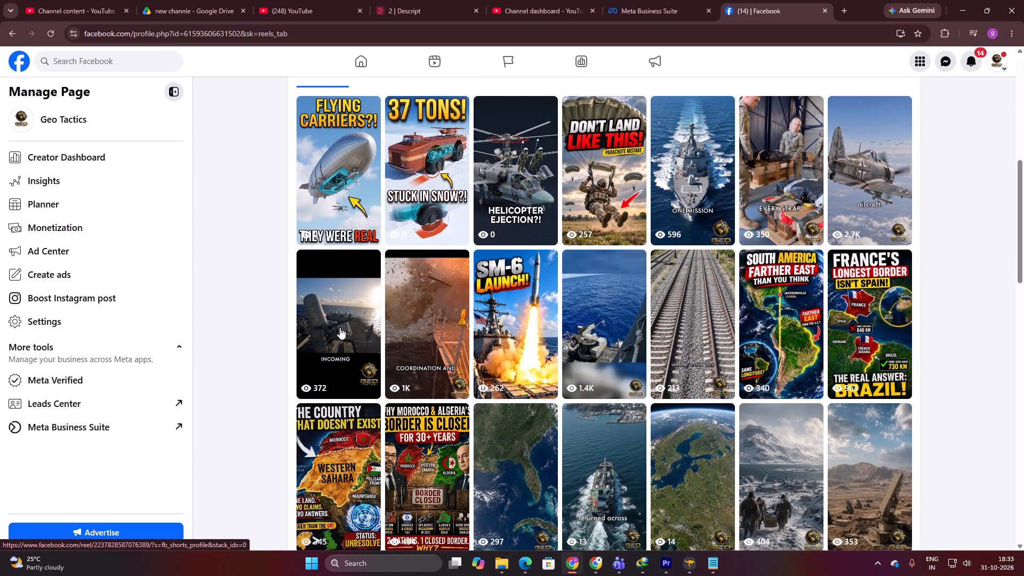
Look through the Geo Tactics reels on the Facebook page, including the saved reels.
scroll(638, 355, "down", 3)
scroll(483, 299, "down", 3)
scroll(478, 310, "up", 1)
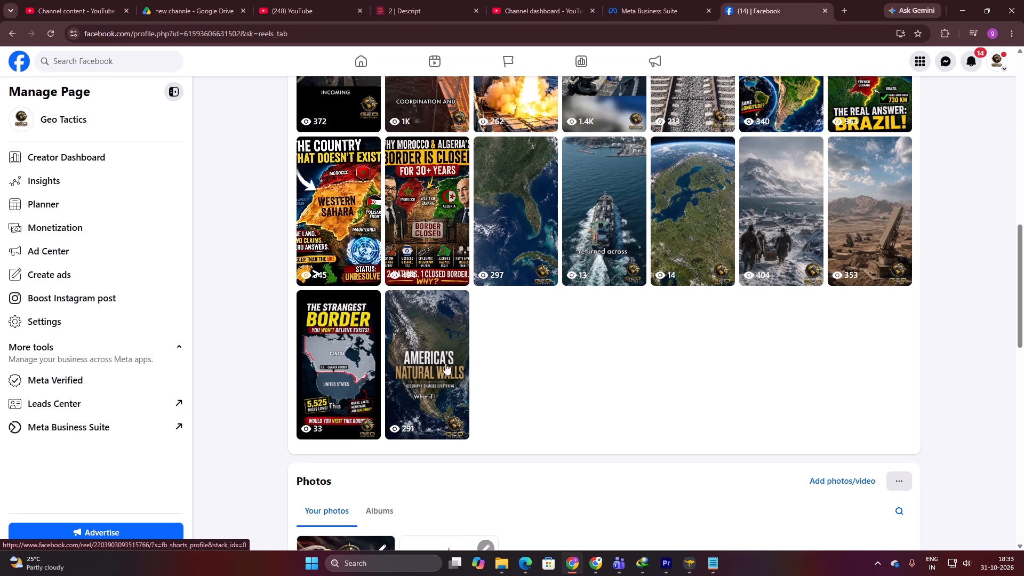
scroll(446, 366, "up", 9)
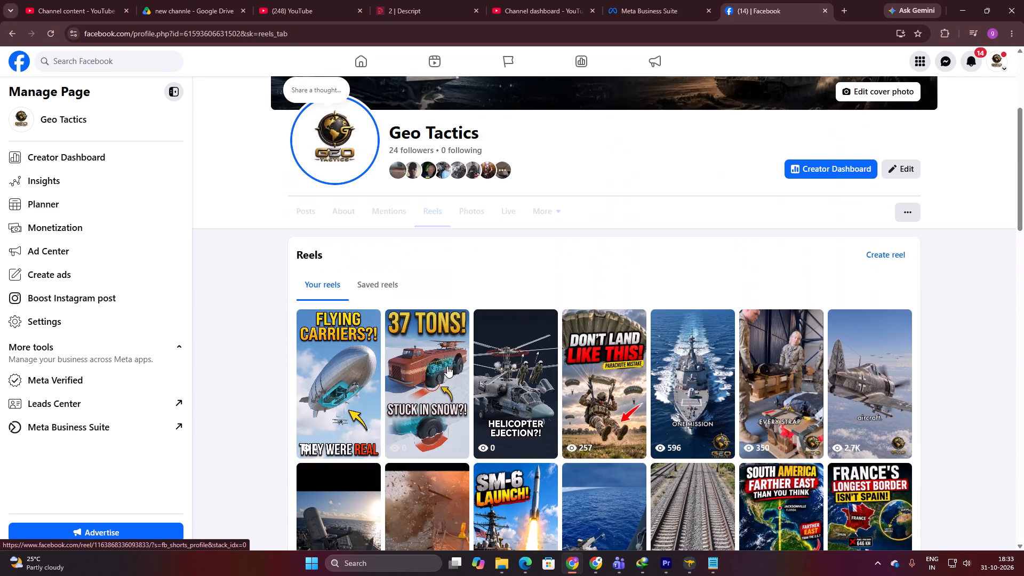
left_click(381, 285)
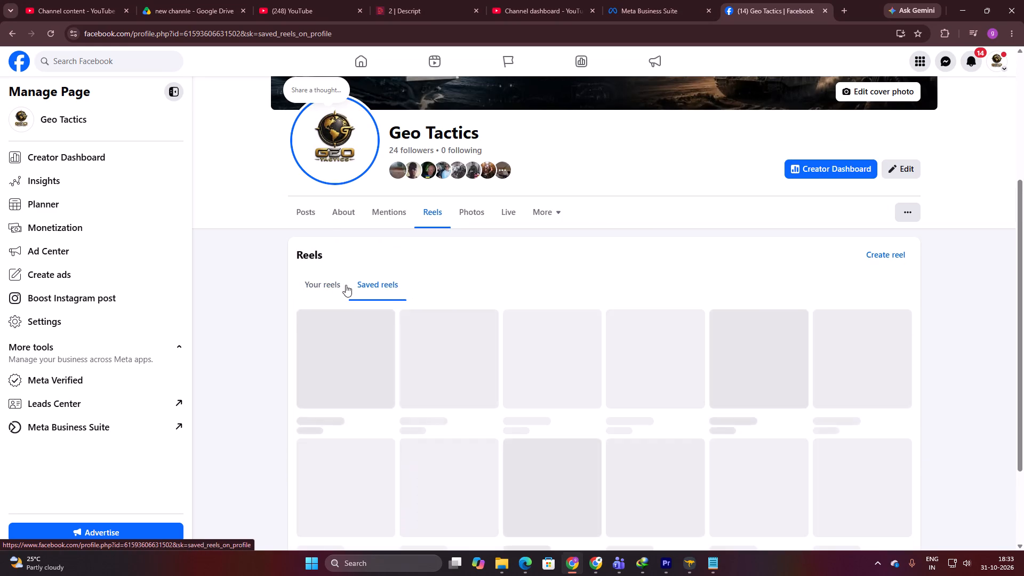
left_click(319, 286)
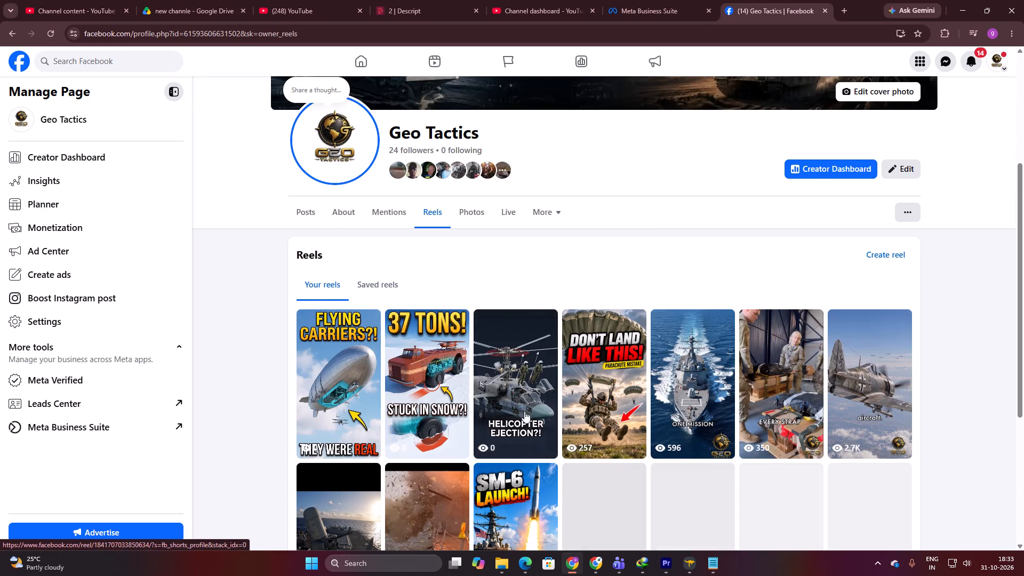
Look through the Geo Tactics page's followers list and view the profile of the first follower.
left_click(414, 151)
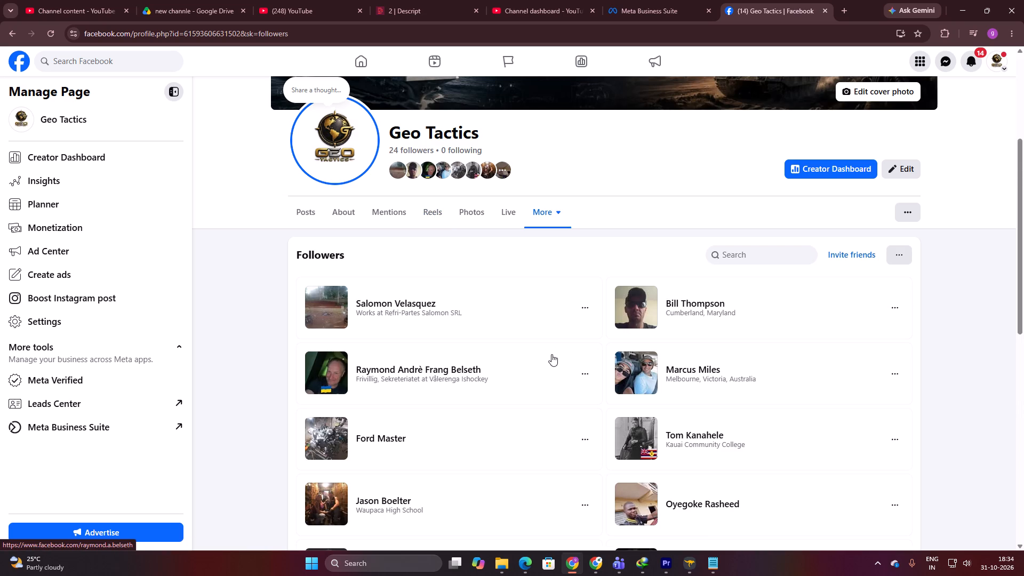
scroll(551, 351, "down", 9)
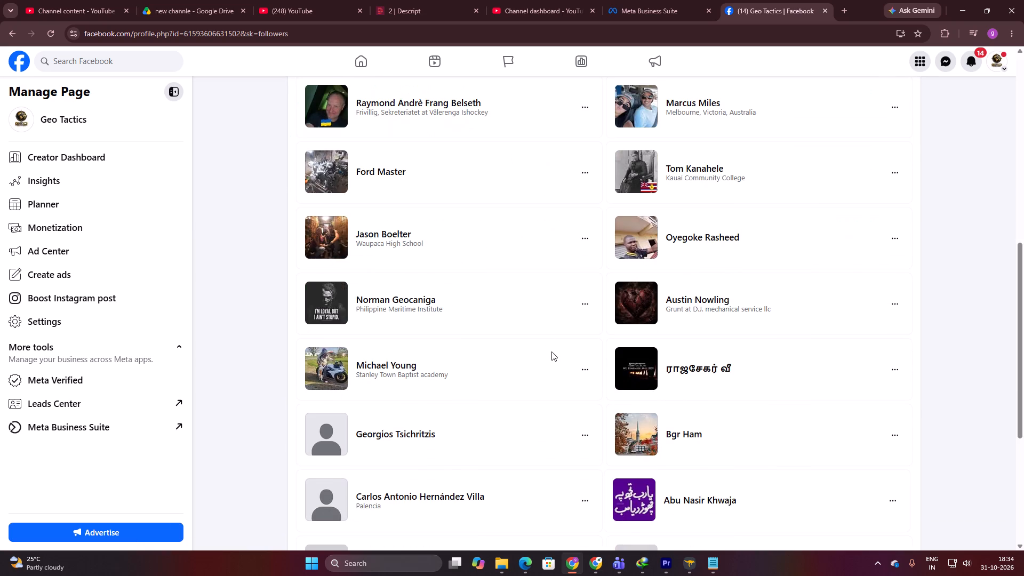
scroll(551, 351, "down", 2)
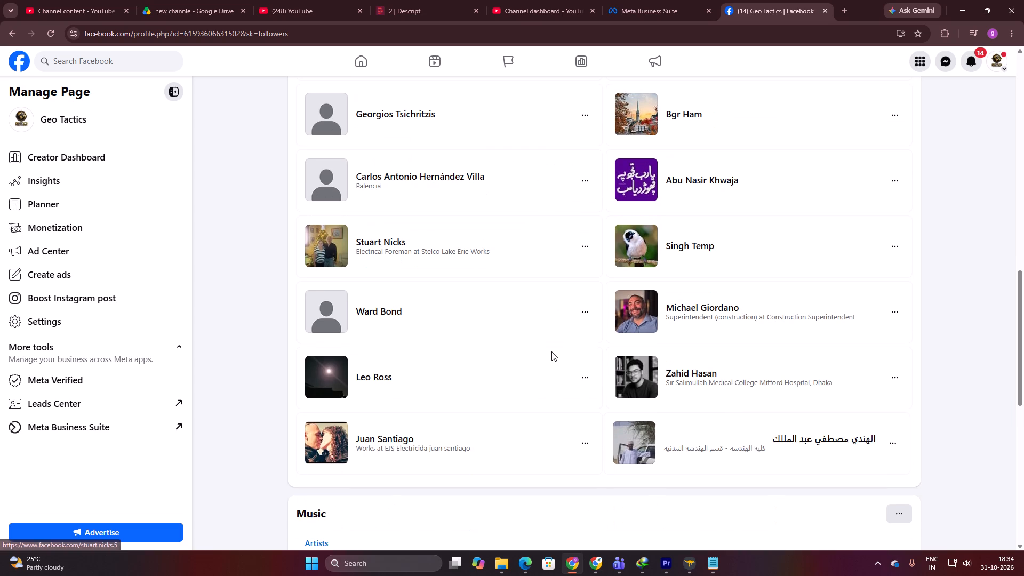
scroll(551, 351, "up", 10)
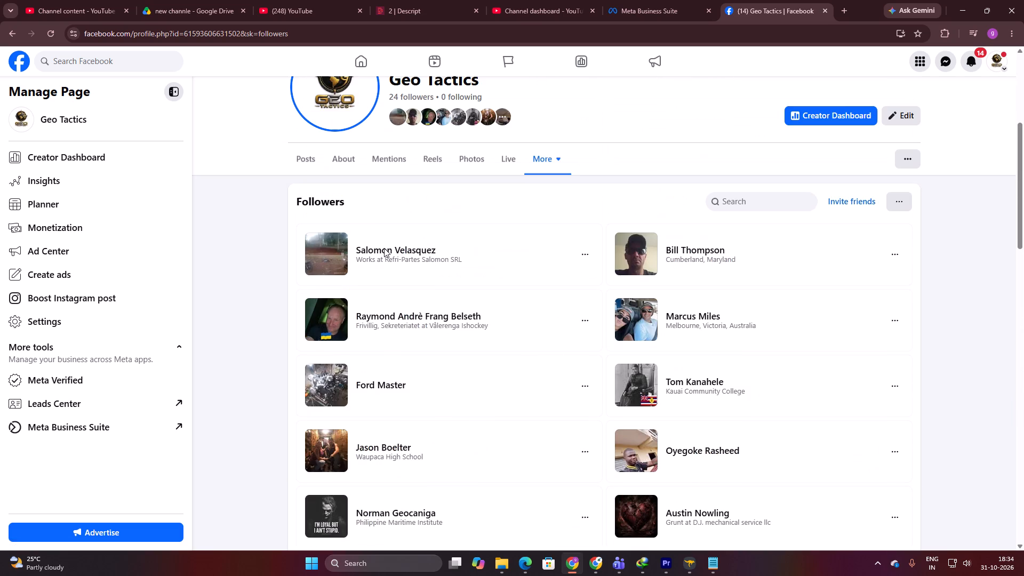
left_click(379, 243)
left_click(384, 248)
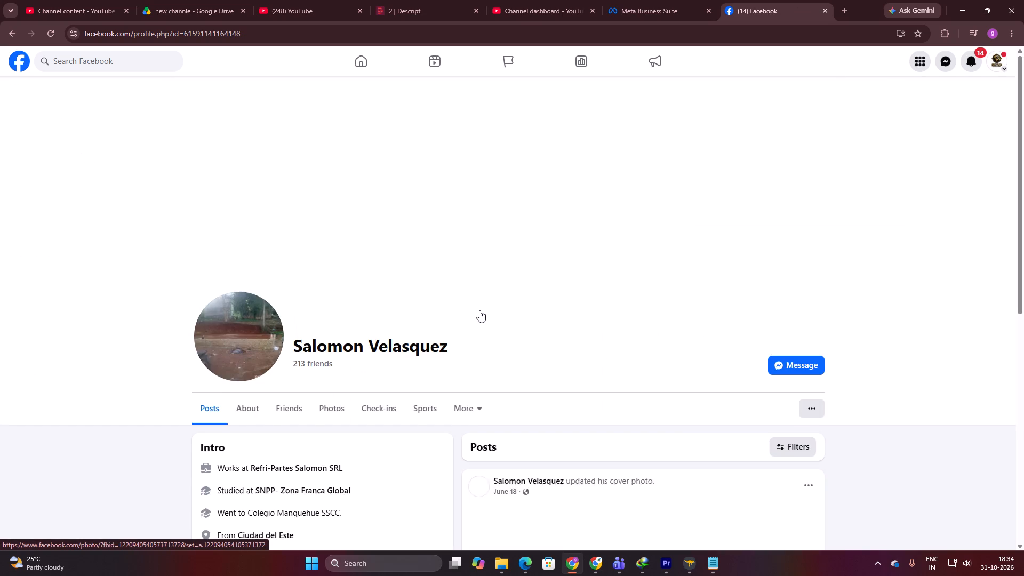
scroll(479, 310, "down", 3)
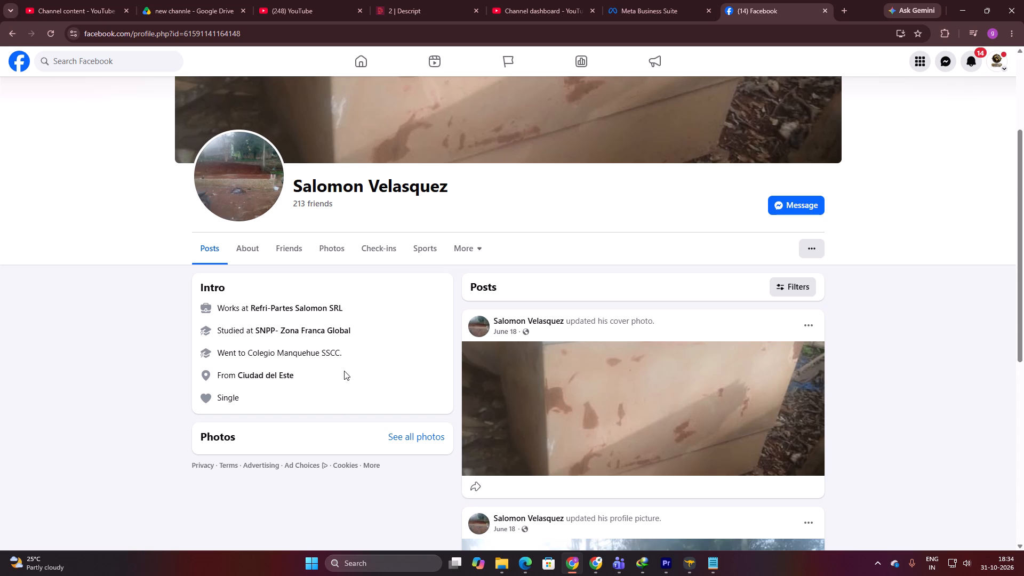
left_click(390, 349)
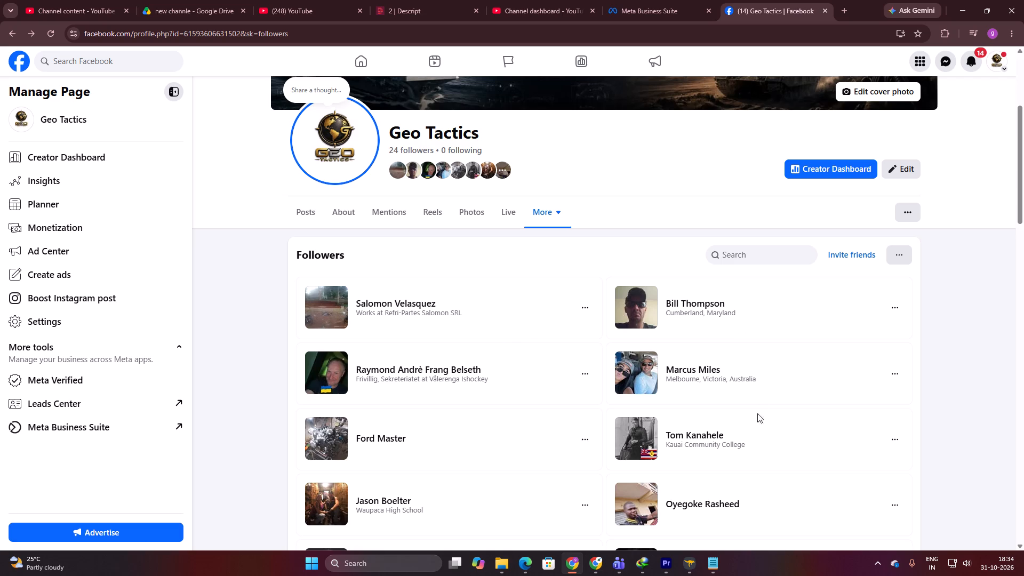
scroll(756, 420, "down", 10)
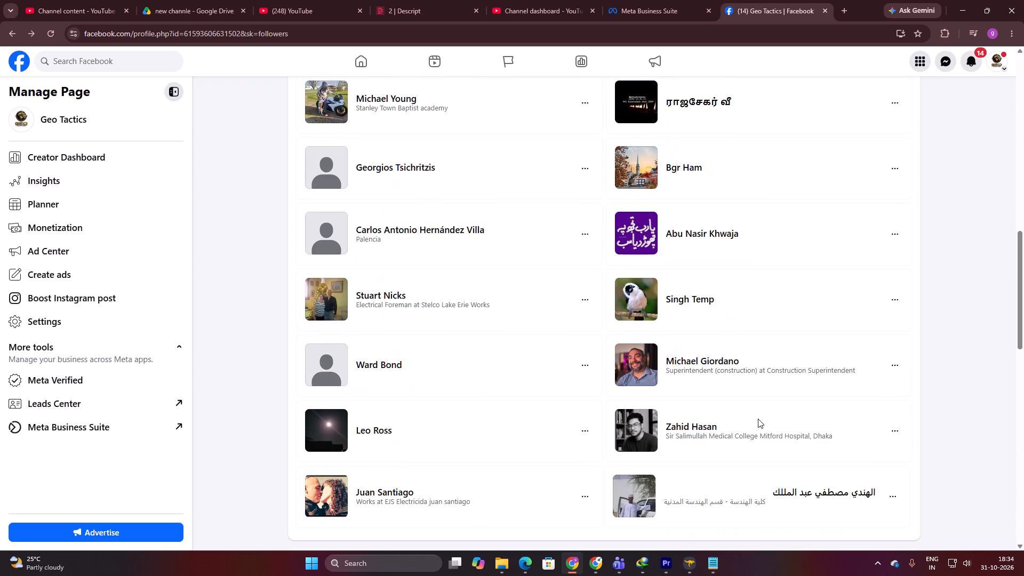
scroll(758, 419, "down", 4)
scroll(376, 330, "up", 20)
scroll(376, 330, "up", 2)
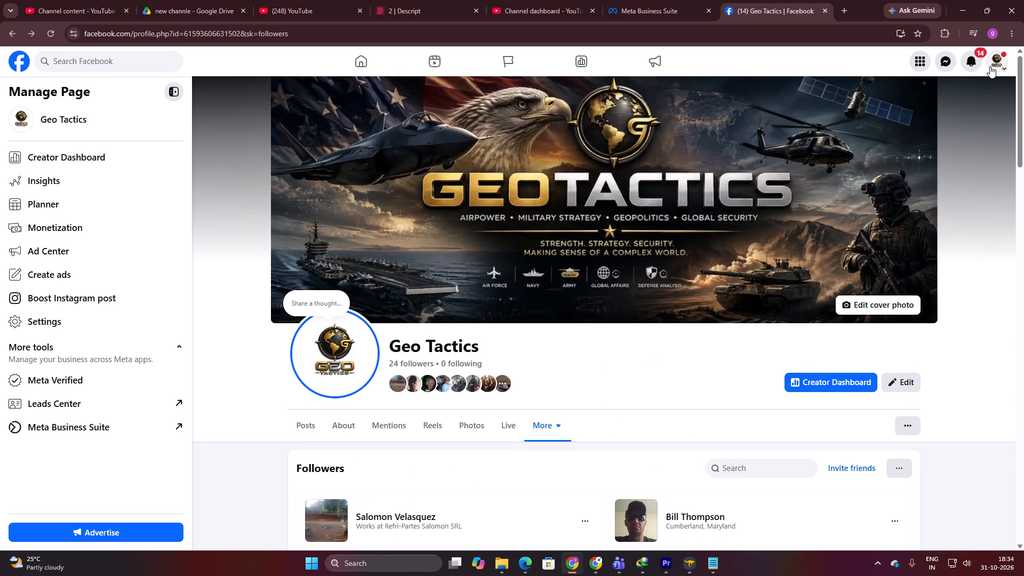
In the Creator Dashboard, read the Content monetization invitation terms and request to be notified when the page becomes eligible.
left_click(993, 65)
left_click(1005, 69)
left_click(76, 117)
left_click(575, 66)
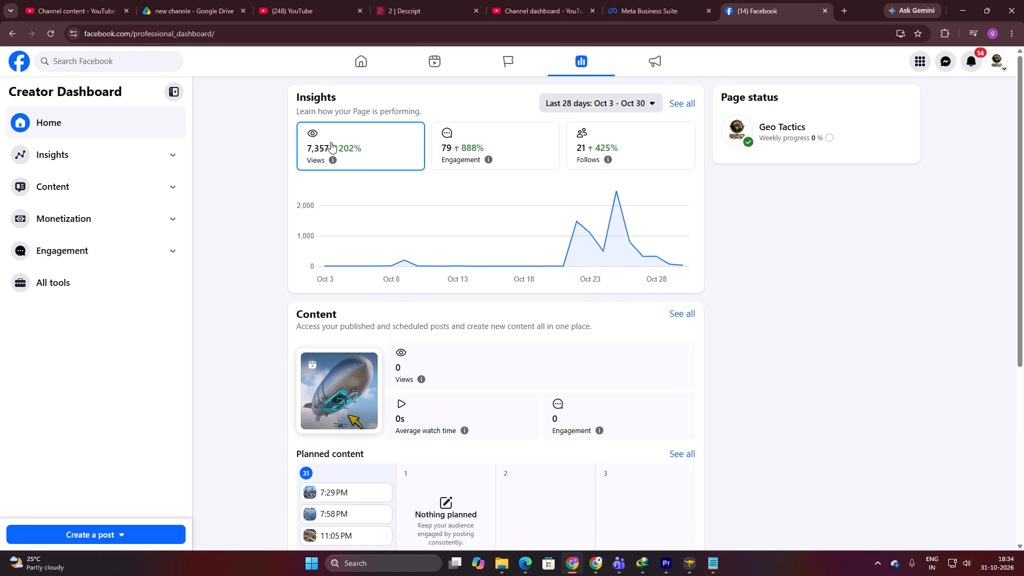
left_click(65, 223)
left_click(70, 285)
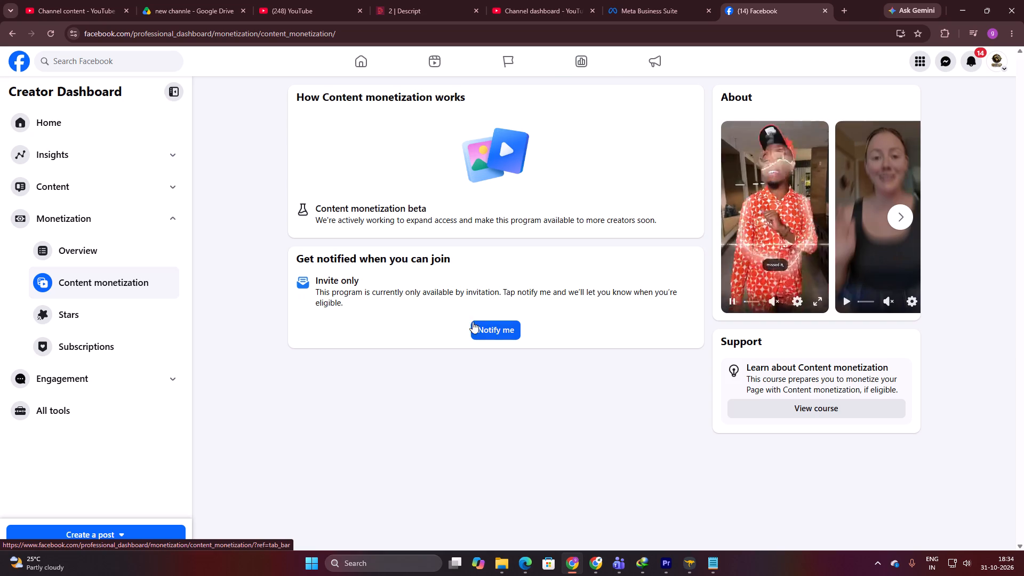
left_click_drag(318, 279, 348, 297)
left_click(391, 305)
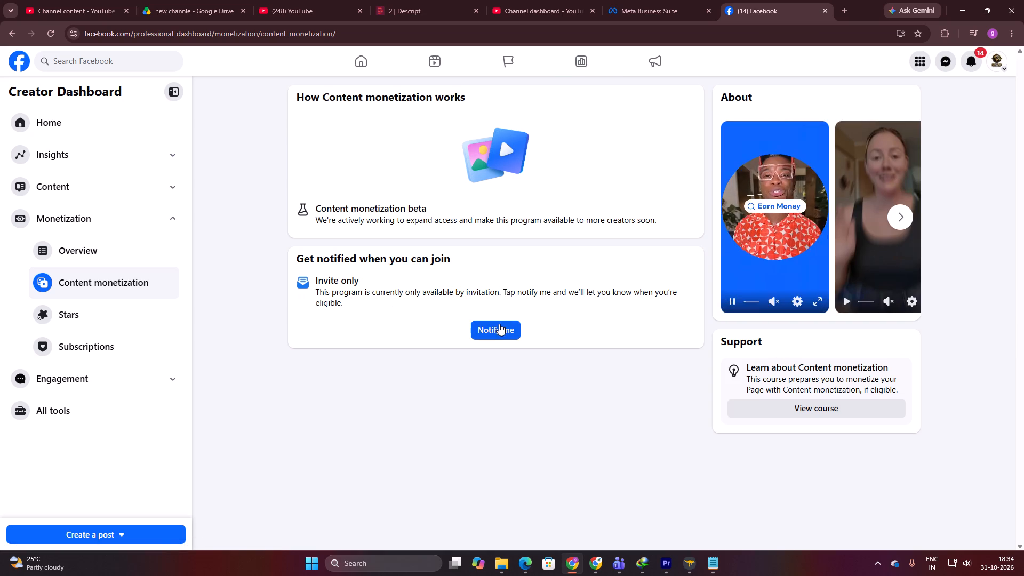
left_click(499, 324)
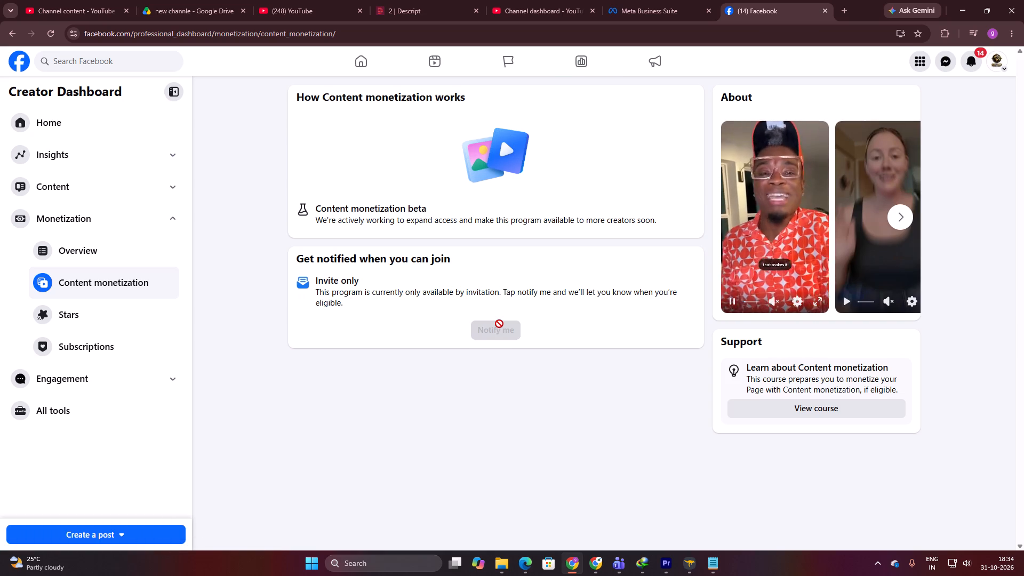
left_click_drag(356, 309, 301, 284)
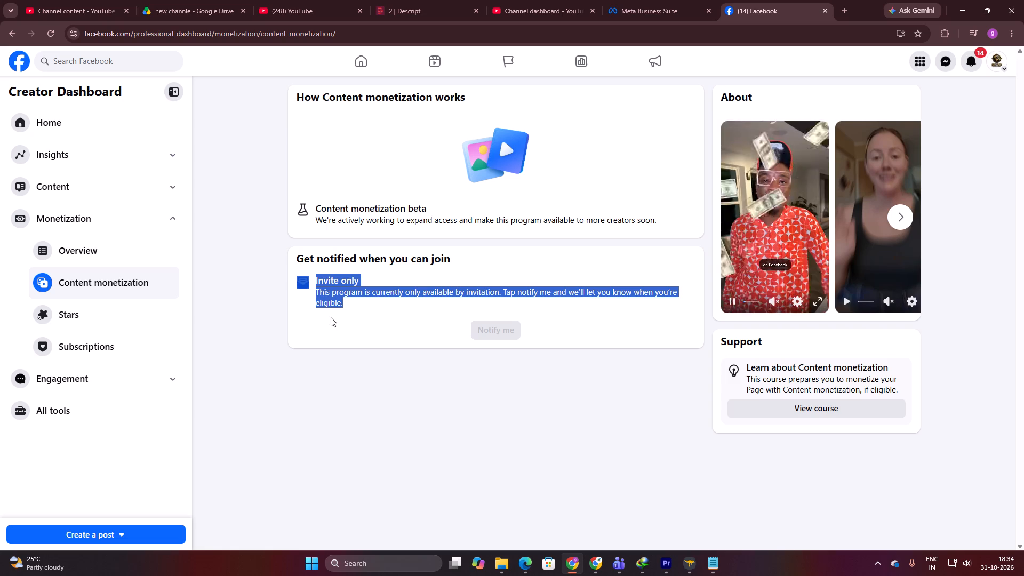
left_click(331, 317)
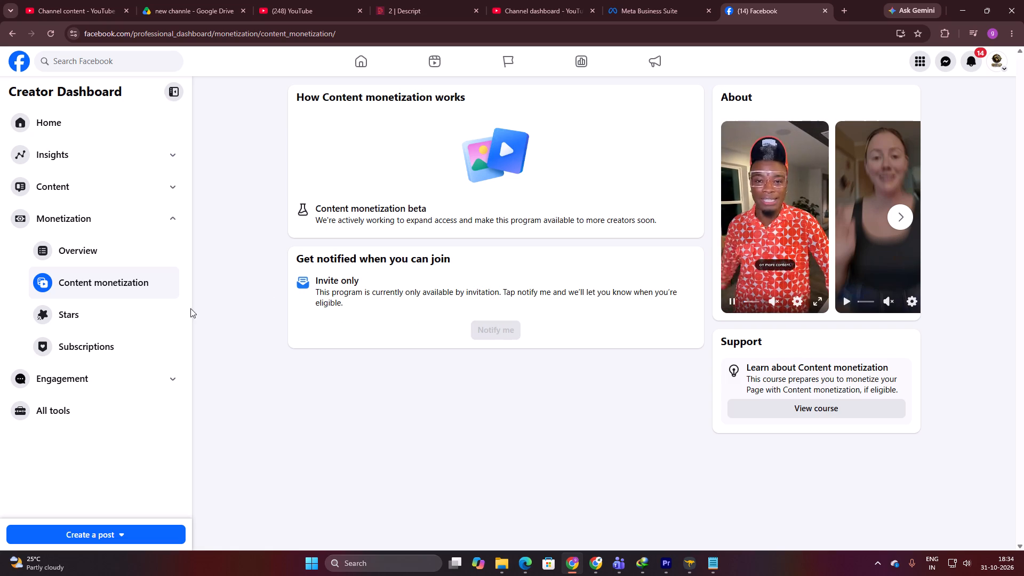
Open the Creator Dashboard home and review the page's insights and planned content.
left_click(53, 114)
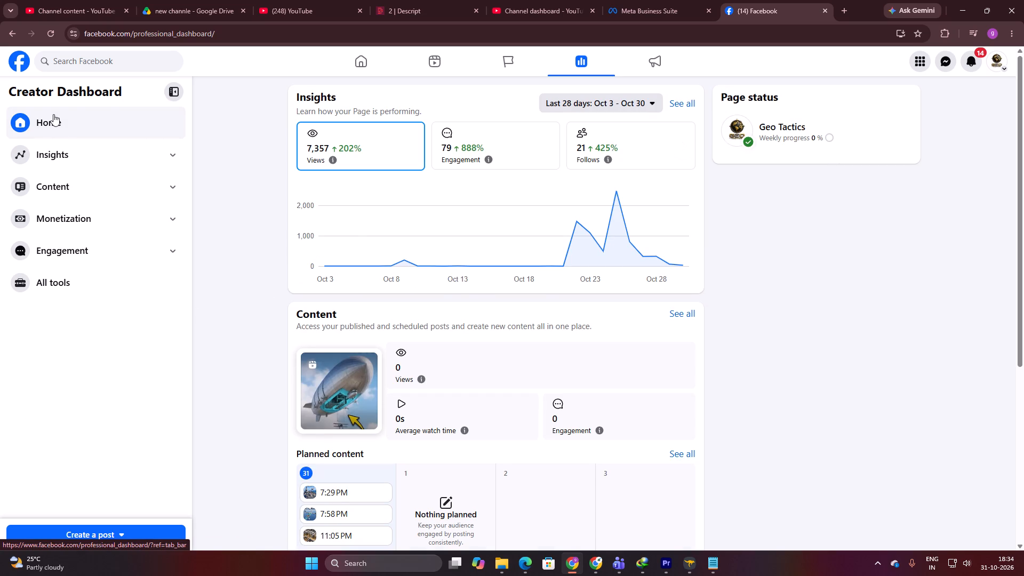
scroll(431, 267, "up", 7)
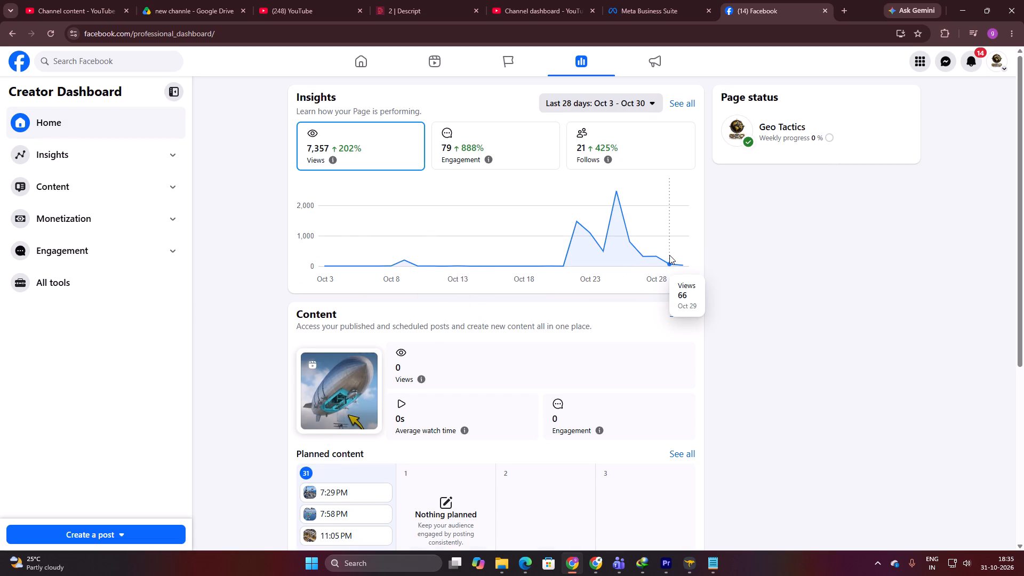
scroll(532, 351, "down", 5)
scroll(491, 362, "up", 5)
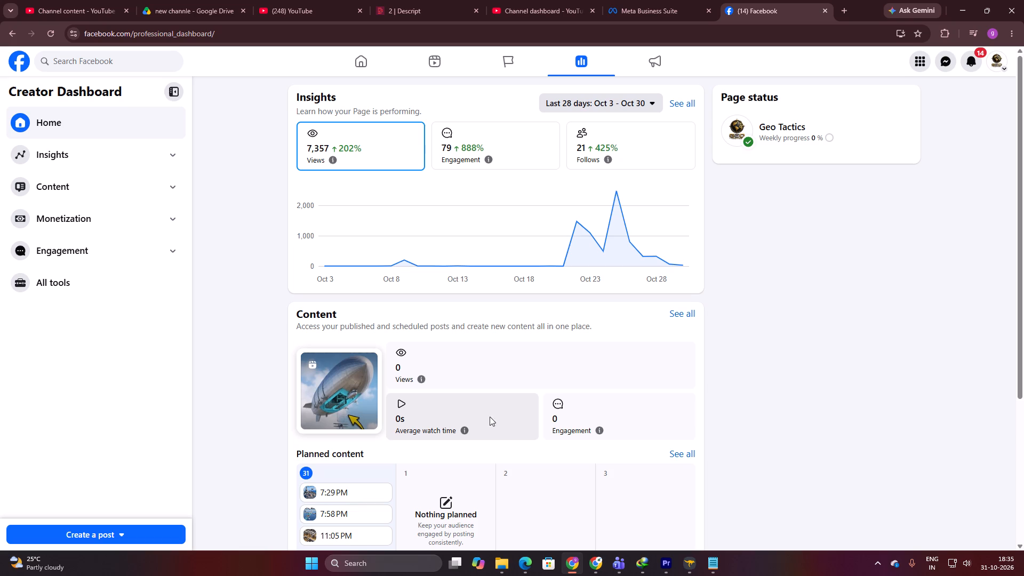
Visit the Facebook home feed, return to the Creator Dashboard and examine the page's views, earnings and engagement insights.
scroll(676, 375, "up", 8)
left_click(381, 66)
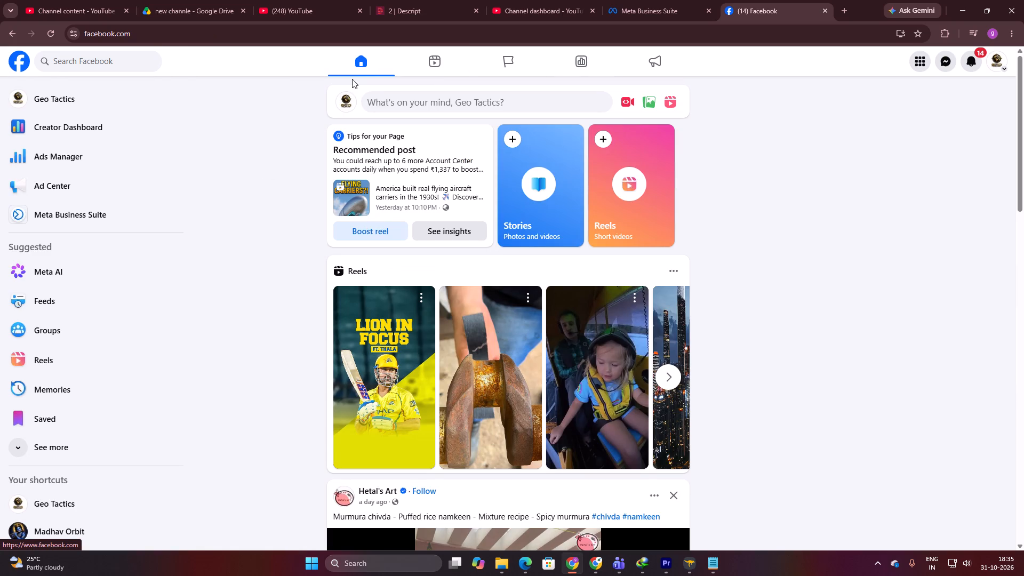
left_click(237, 143)
left_click(61, 115)
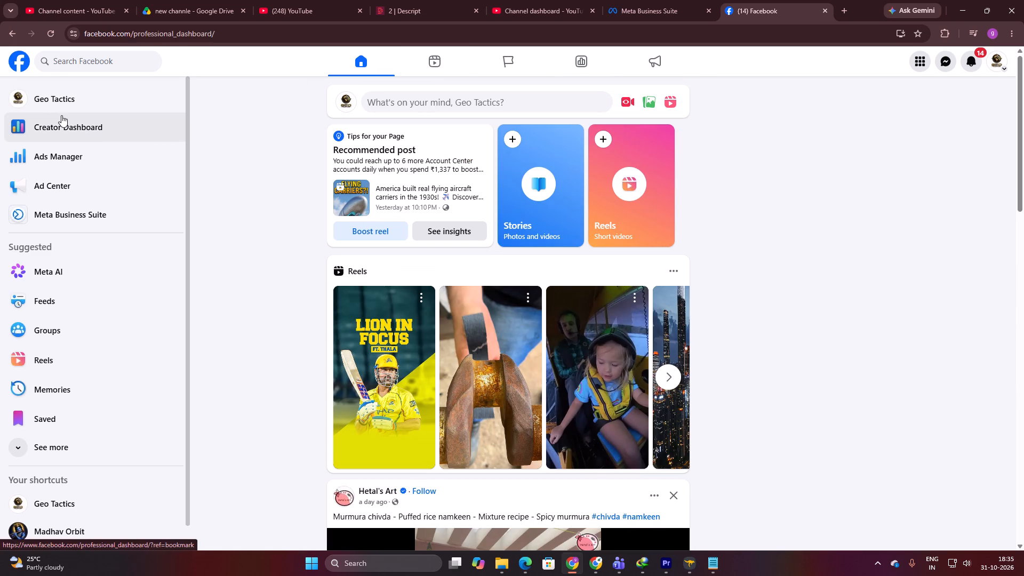
left_click(68, 144)
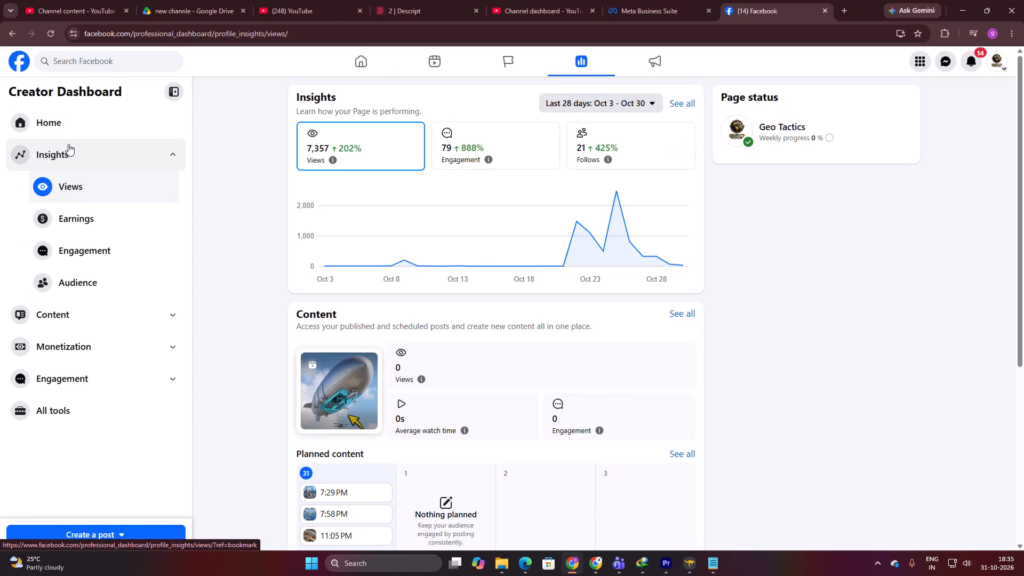
left_click(85, 194)
left_click(83, 215)
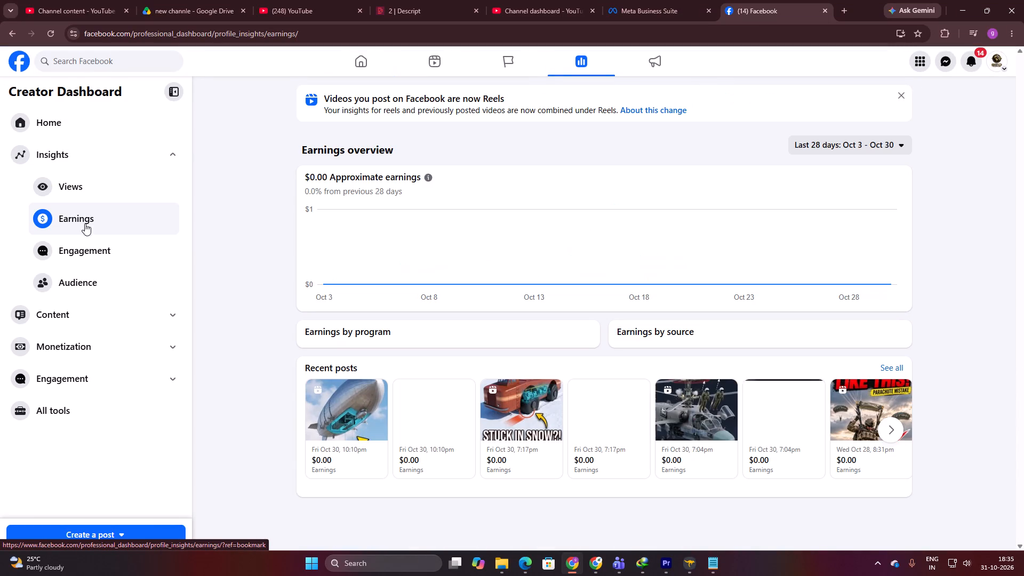
left_click(92, 246)
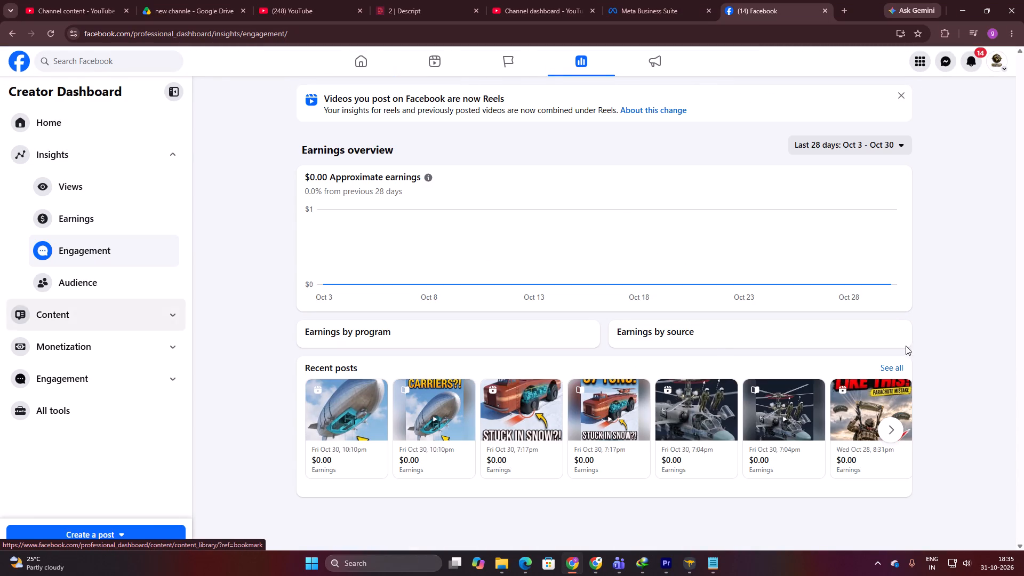
Open the Geo Tactics page's own profile.
left_click(1003, 67)
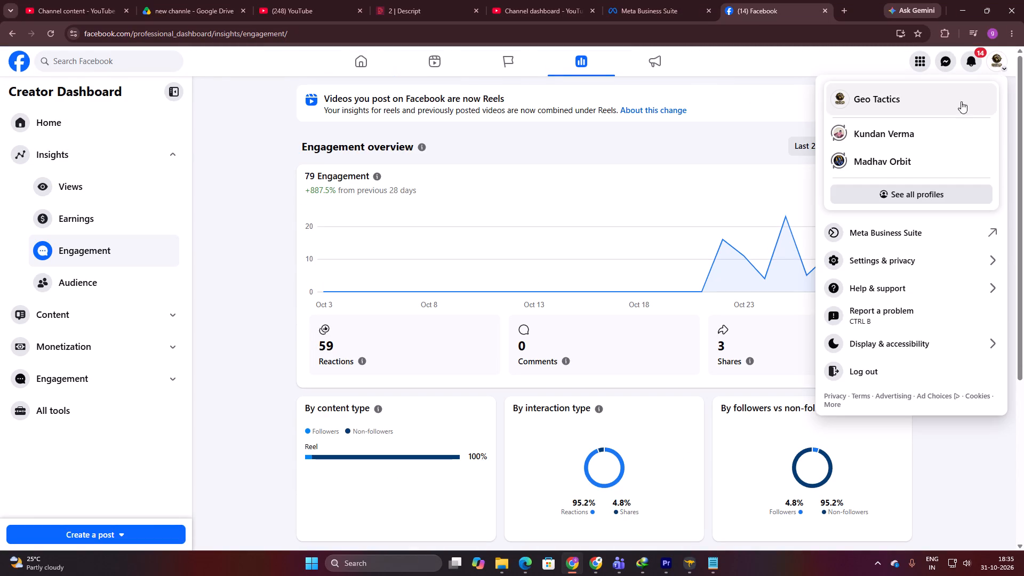
left_click(955, 105)
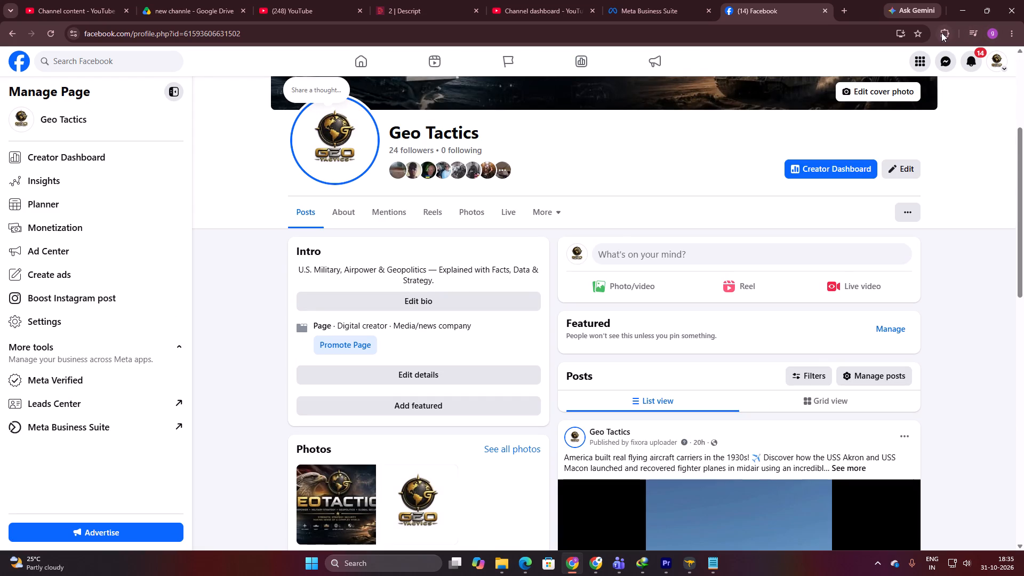
Connect the browser to the US private static residential proxy through the Webshare Proxy Extension.
left_click(941, 33)
left_click(854, 149)
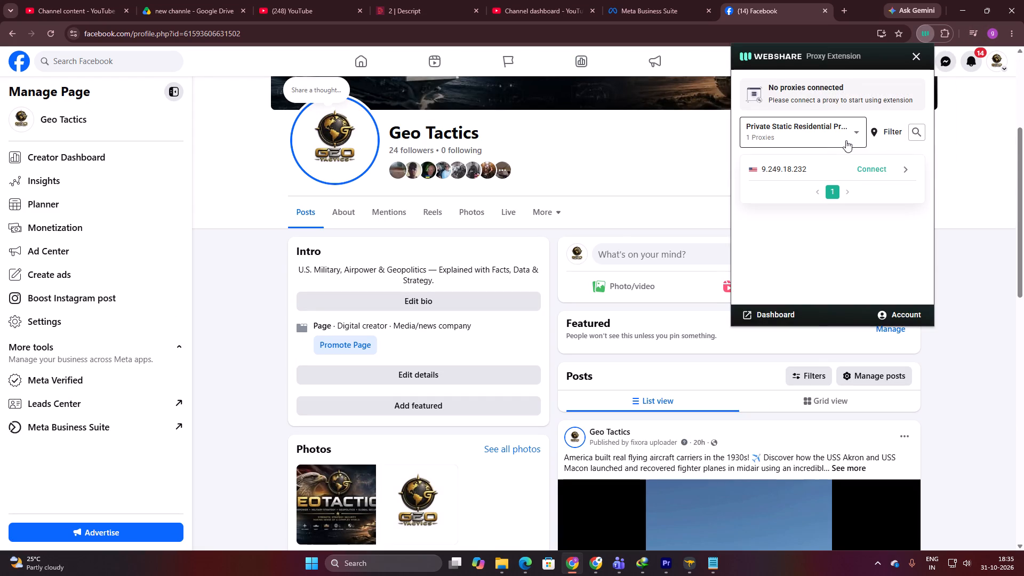
left_click(870, 169)
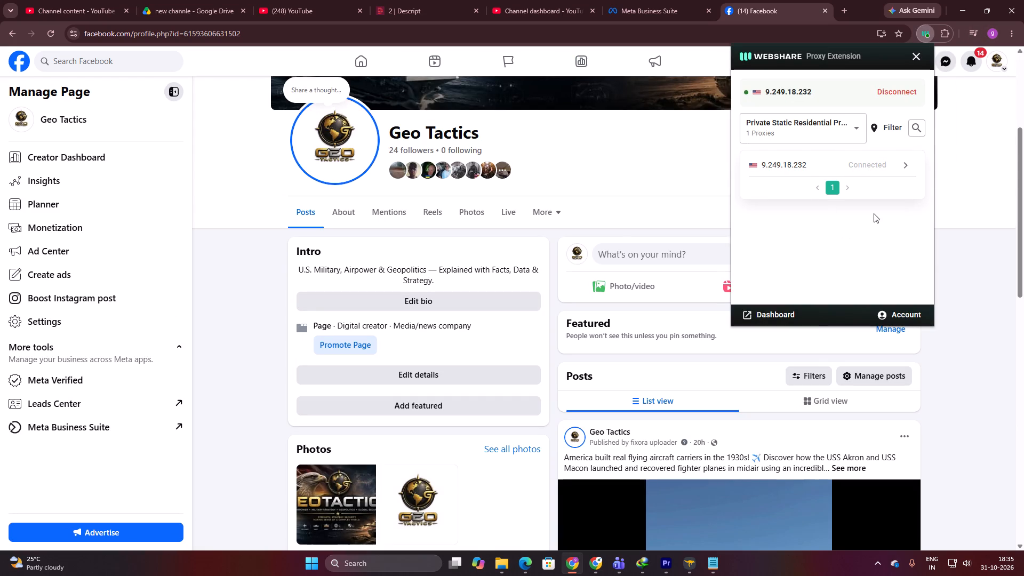
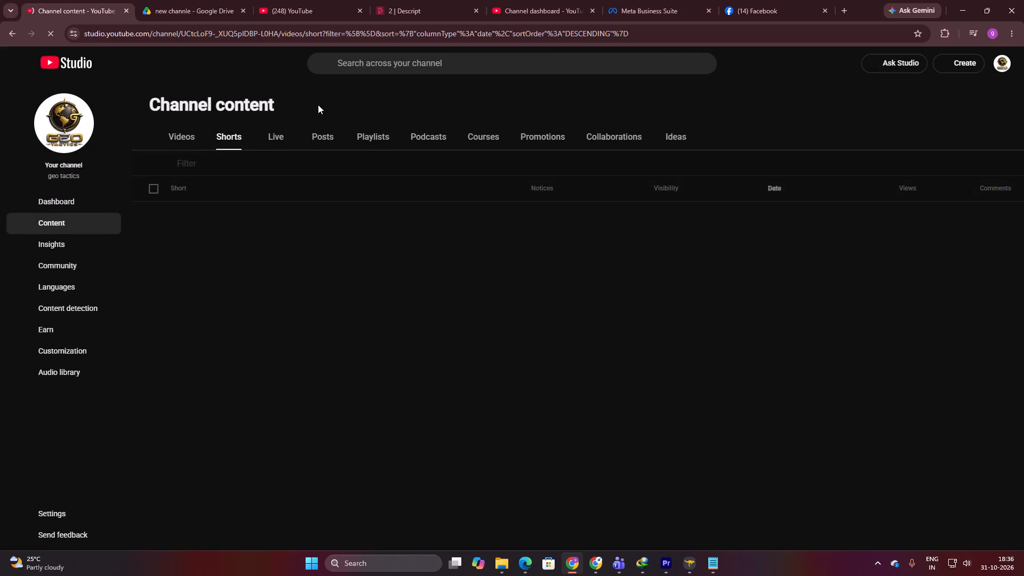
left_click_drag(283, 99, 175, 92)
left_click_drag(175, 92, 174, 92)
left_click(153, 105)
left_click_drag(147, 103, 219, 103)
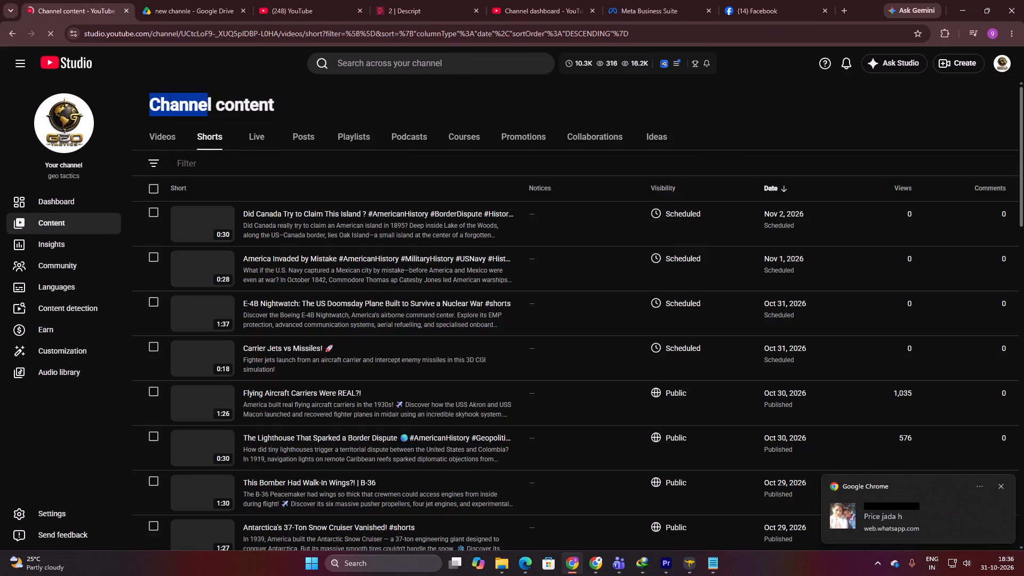